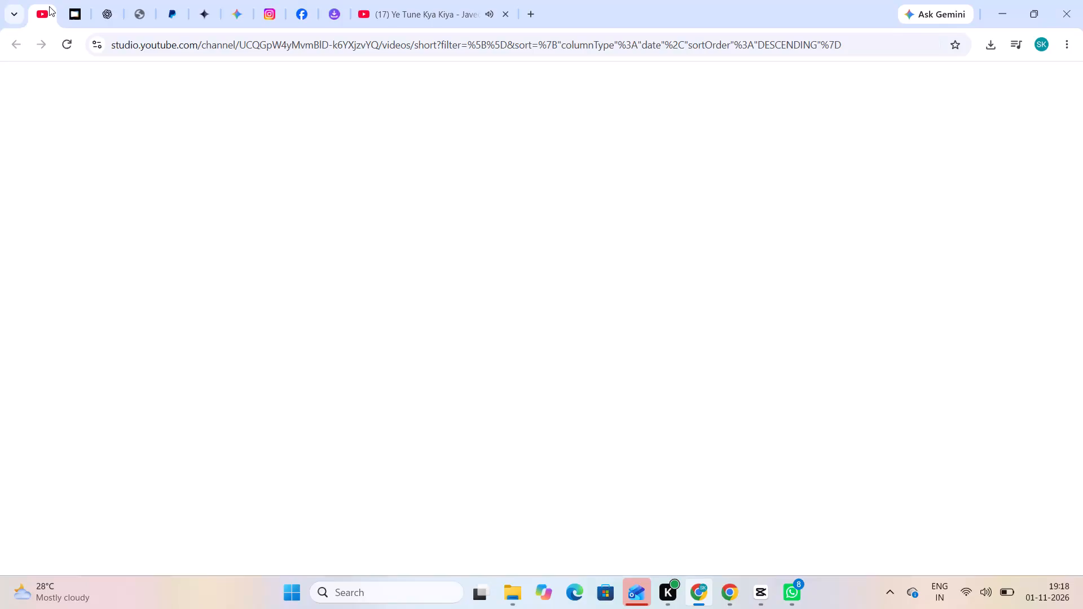
# Reload the Shorts list of the channel content page.
pyautogui.scroll(4, 592, 338)
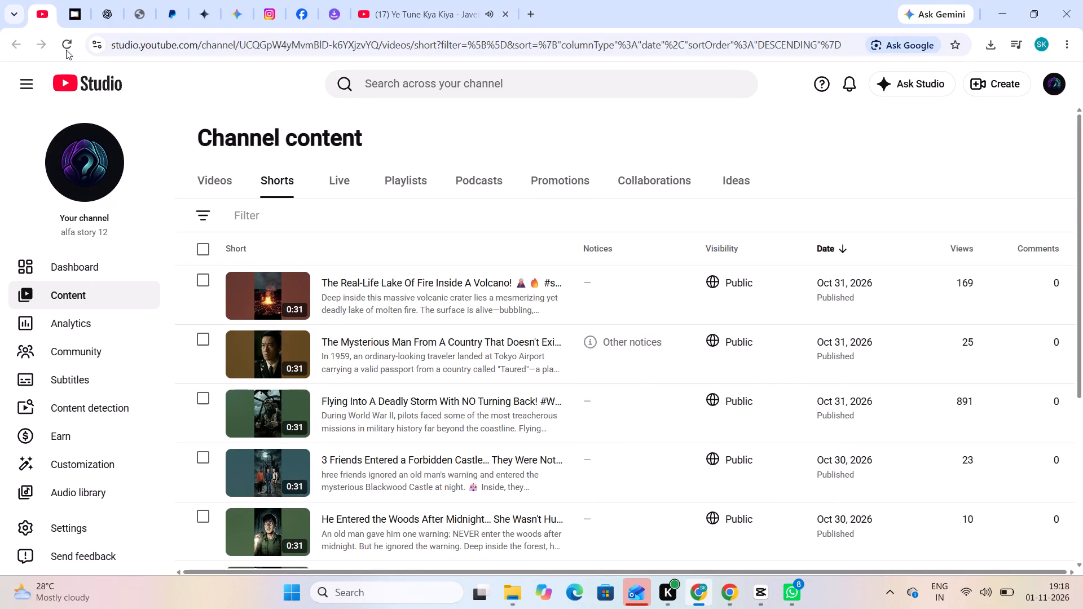
pyautogui.click(64, 48)
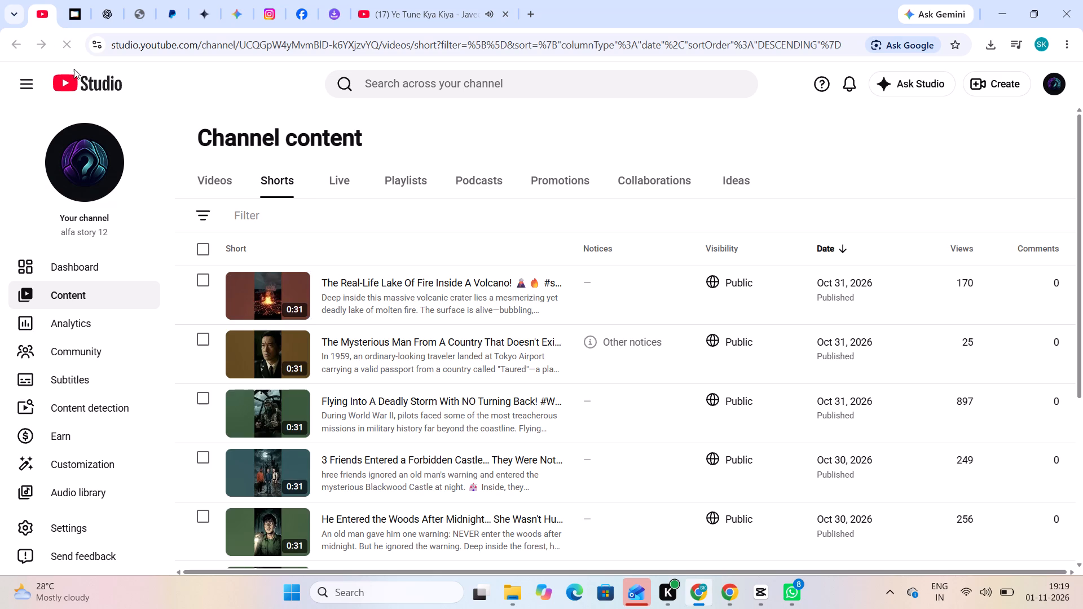
# Upload the file 1_gwr_video_mvp from the final folder in Downloads as a new channel video.
pyautogui.click(205, 189)
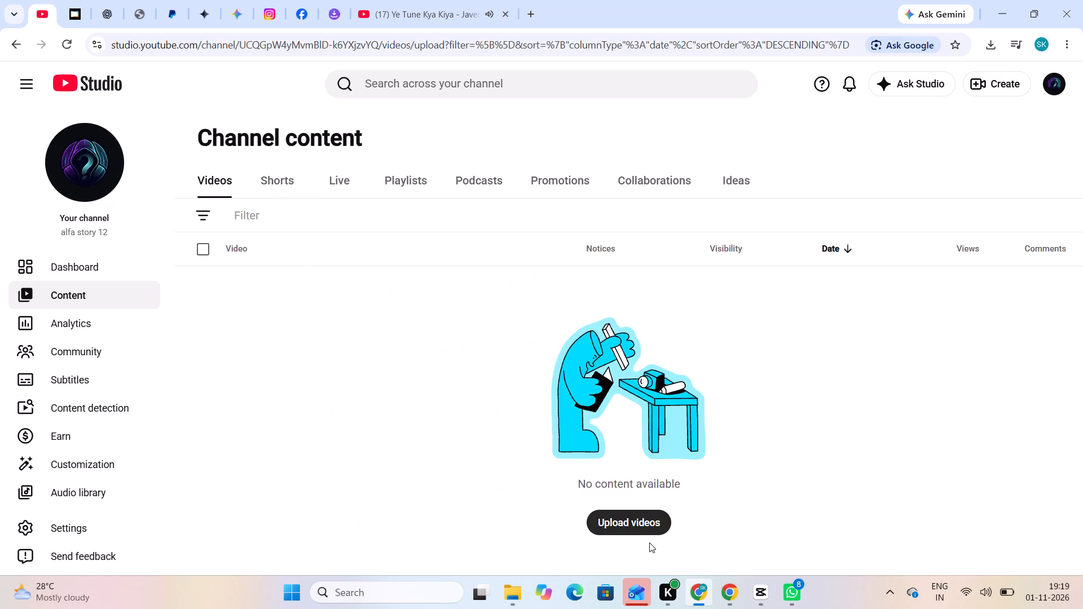
pyautogui.click(640, 528)
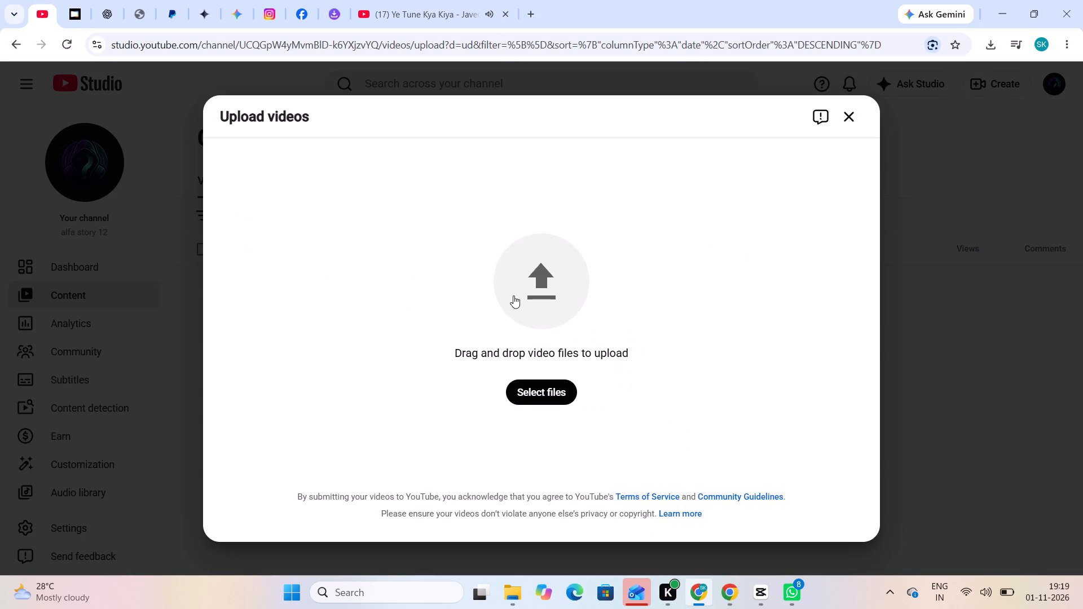
pyautogui.click(522, 403)
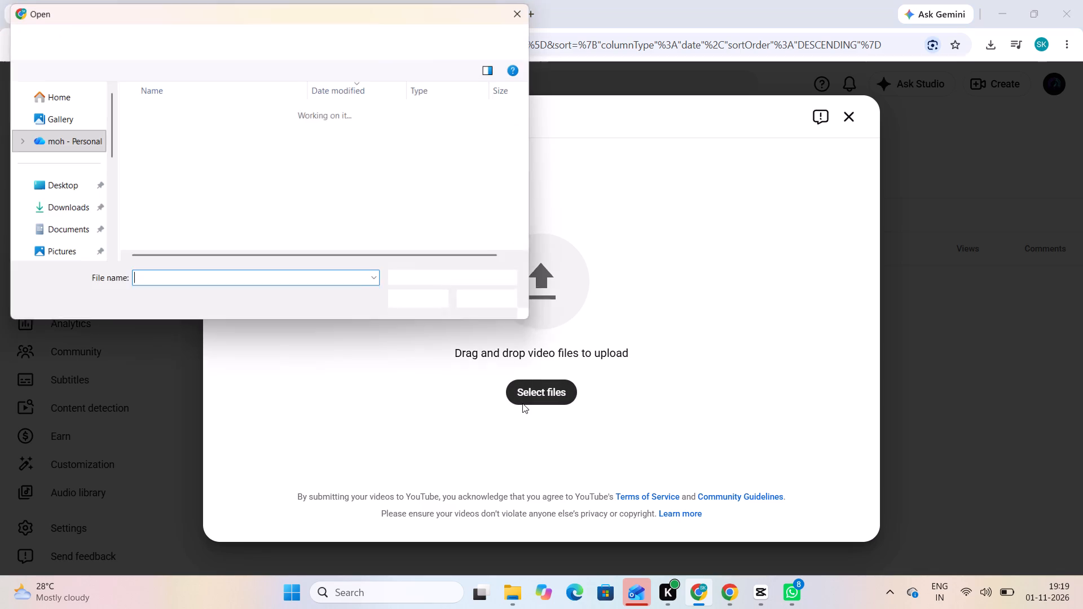
pyautogui.scroll(-6, 333, 209)
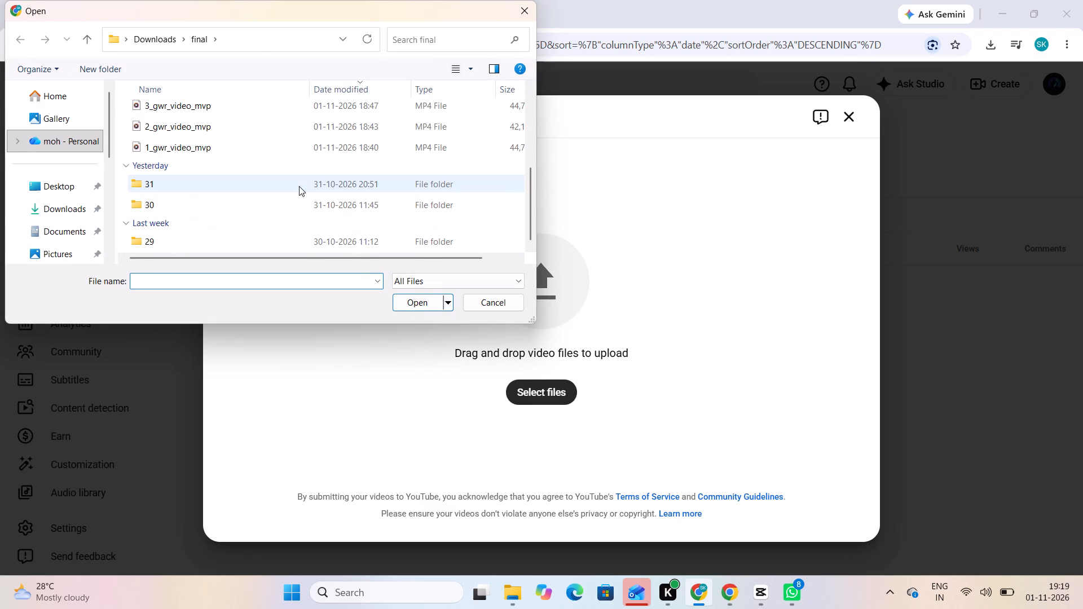
pyautogui.doubleClick(284, 150)
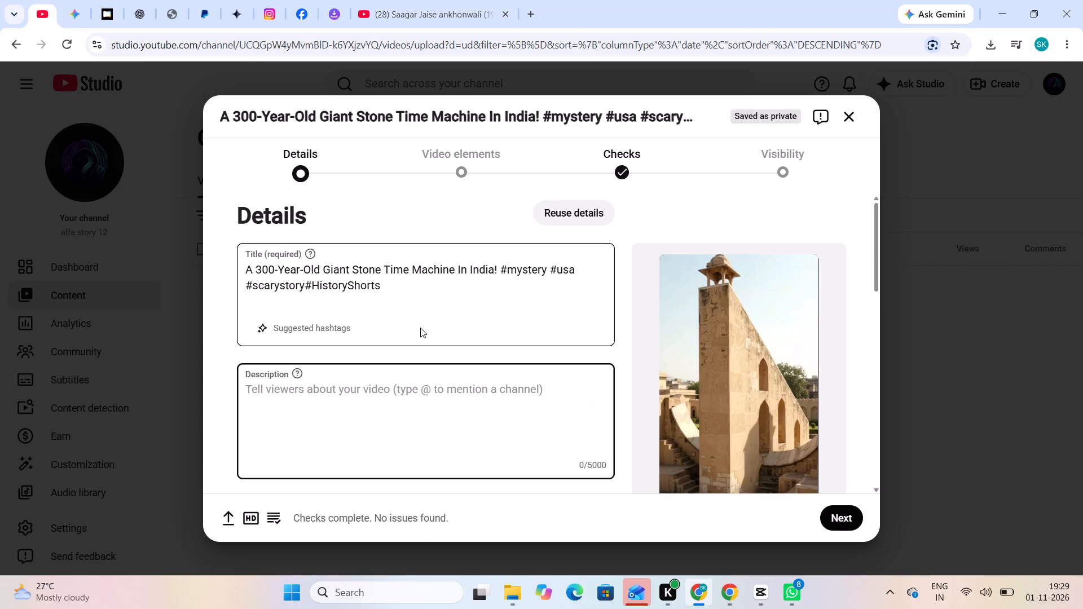
pyautogui.click(433, 392)
pyautogui.hotkey('ctrl', 'v')
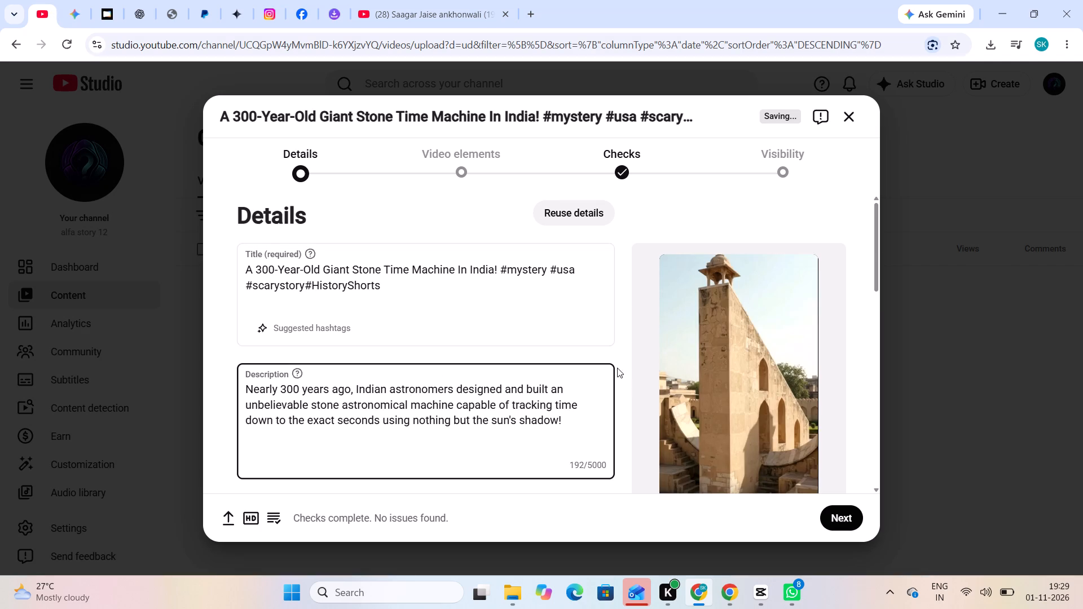
# Declare the video as not made for kids in the audience setting.
pyautogui.scroll(-4, 621, 386)
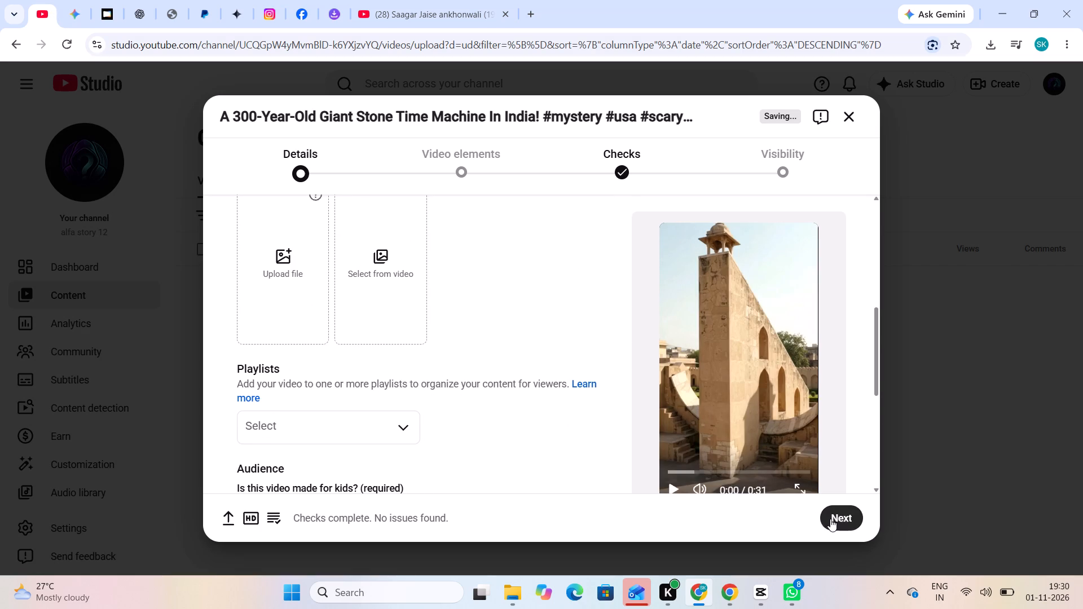
pyautogui.click(830, 519)
pyautogui.click(370, 370)
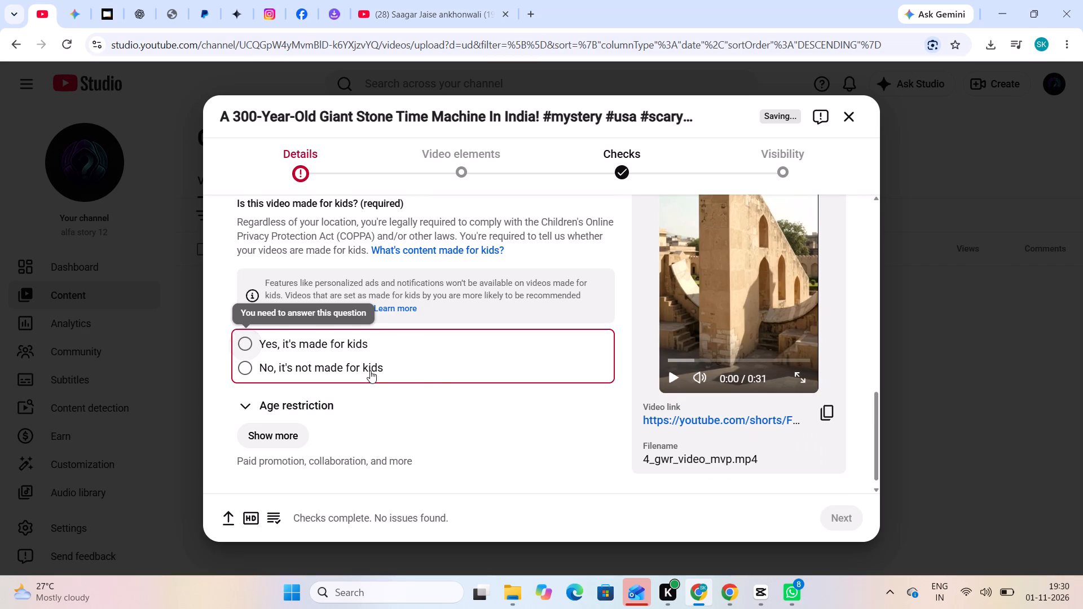
pyautogui.scroll(-2, 756, 470)
# Continue to the visibility stage, publish the video as Public and close the published-video confirmation.
pyautogui.click(843, 517)
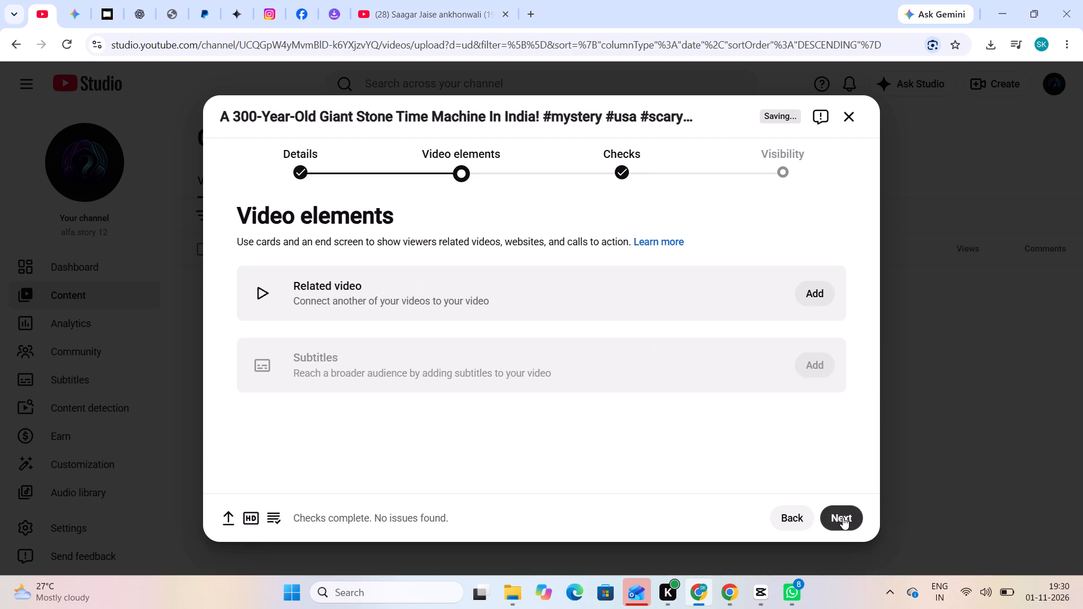
pyautogui.doubleClick(843, 517)
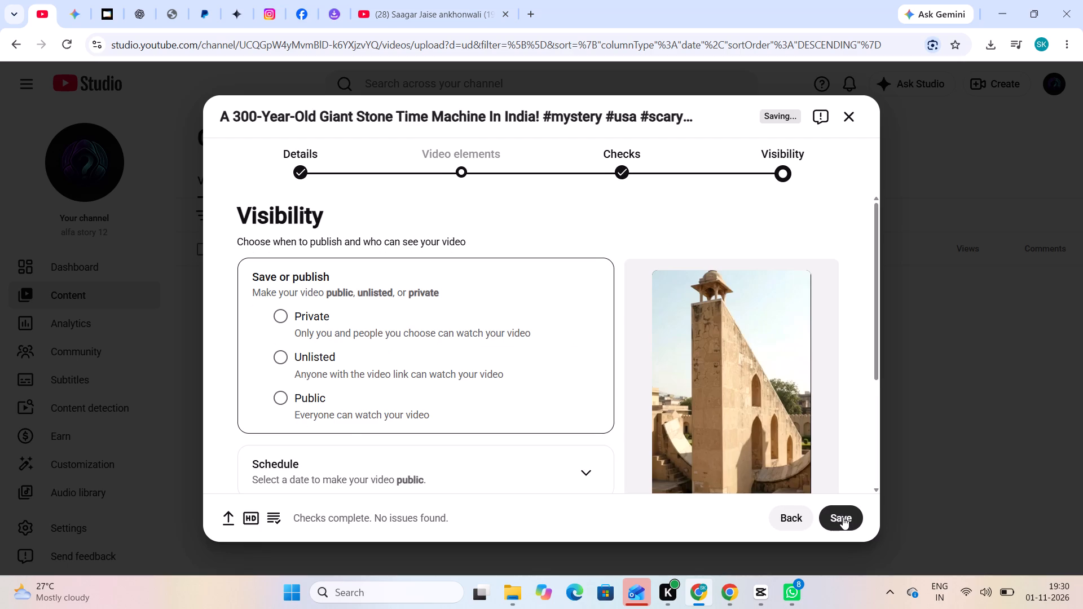
pyautogui.click(283, 406)
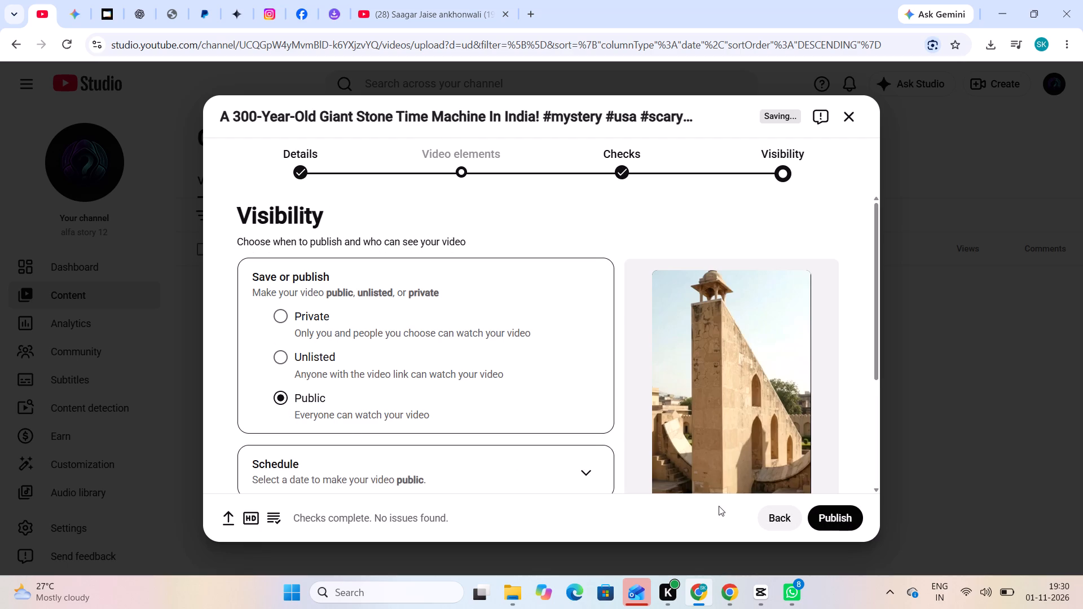
pyautogui.click(844, 517)
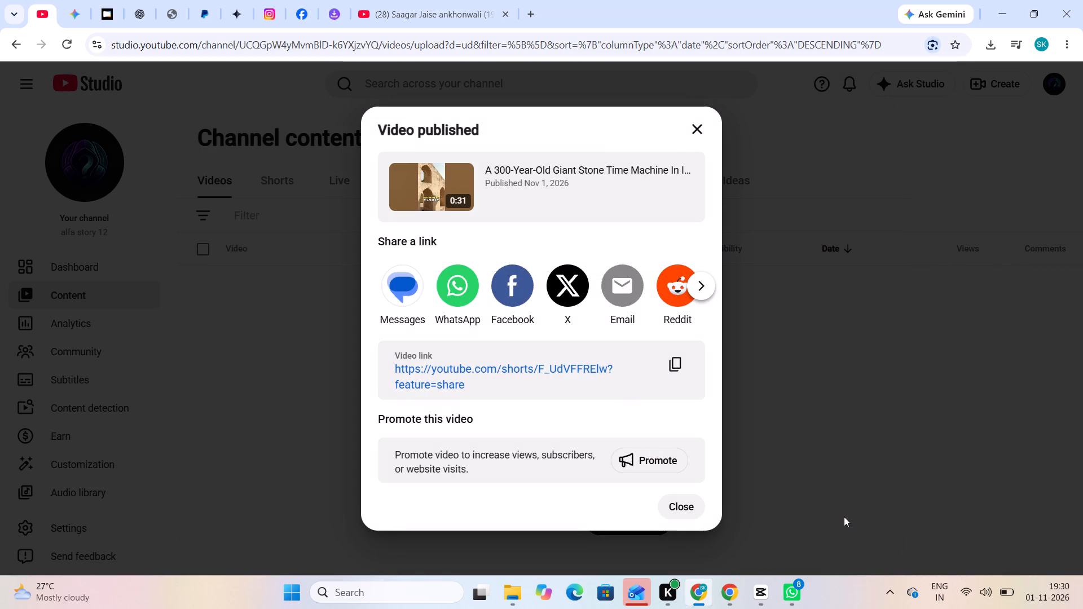
pyautogui.moveTo(794, 495); pyautogui.dragTo(681, 505)
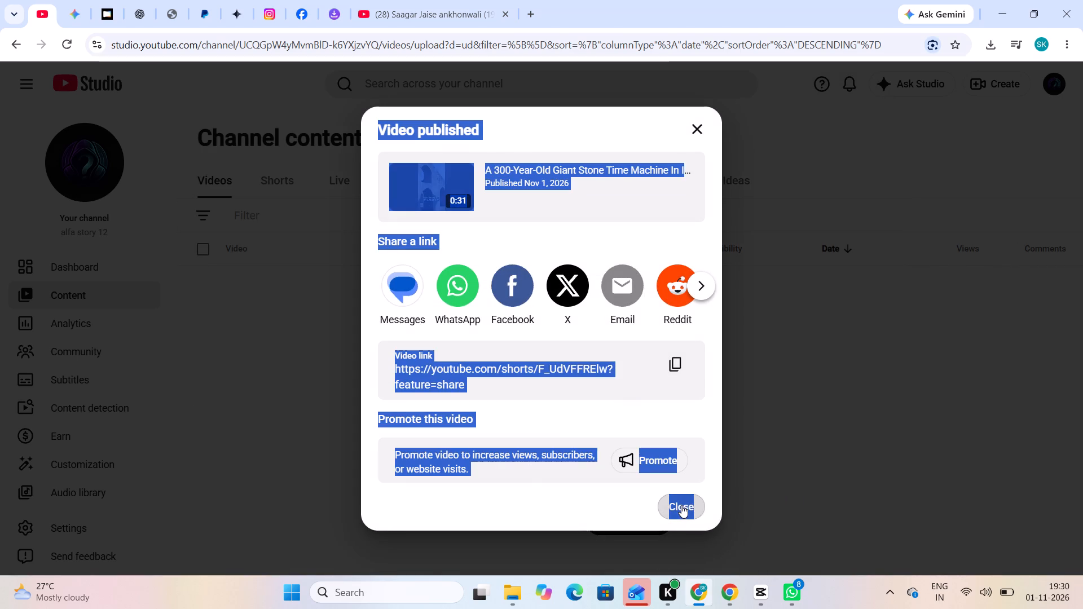
pyautogui.click(681, 505)
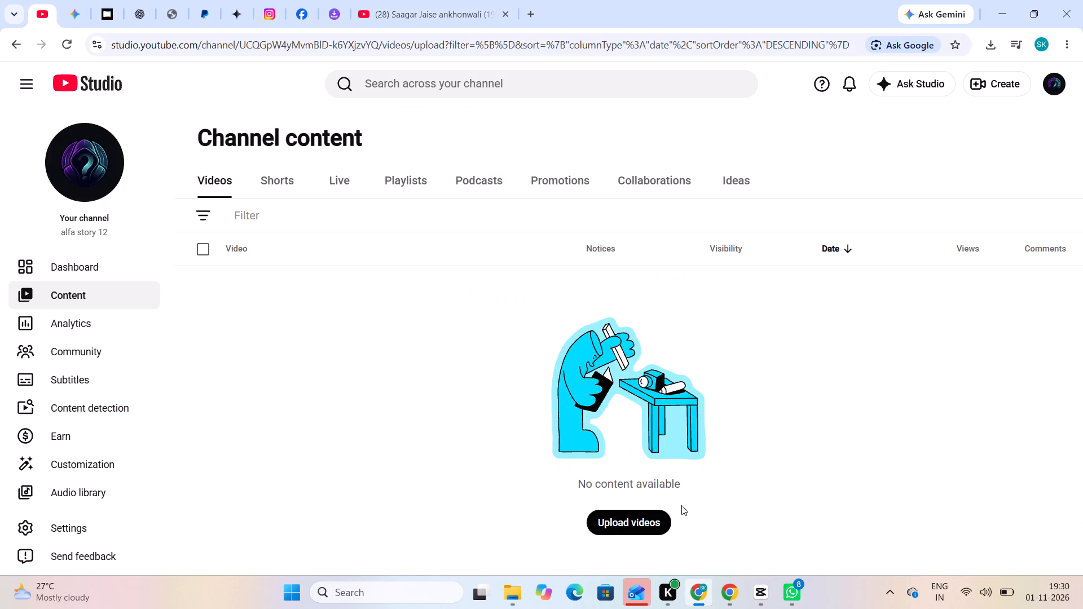
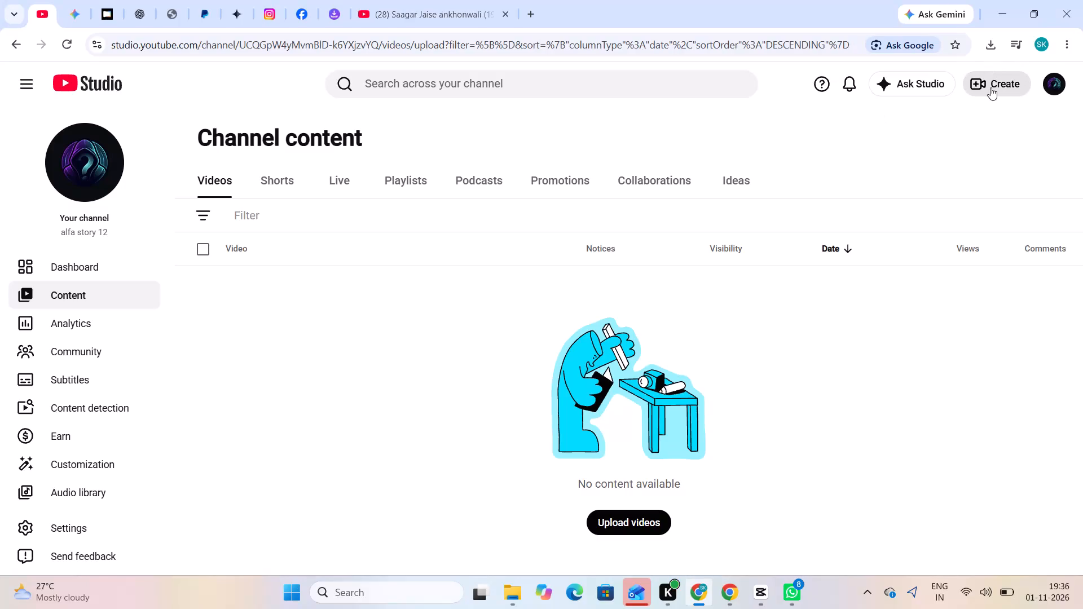
# Start a new video upload and choose the file 5_gwr_video_mvp from the final folder.
pyautogui.click(990, 87)
pyautogui.click(985, 119)
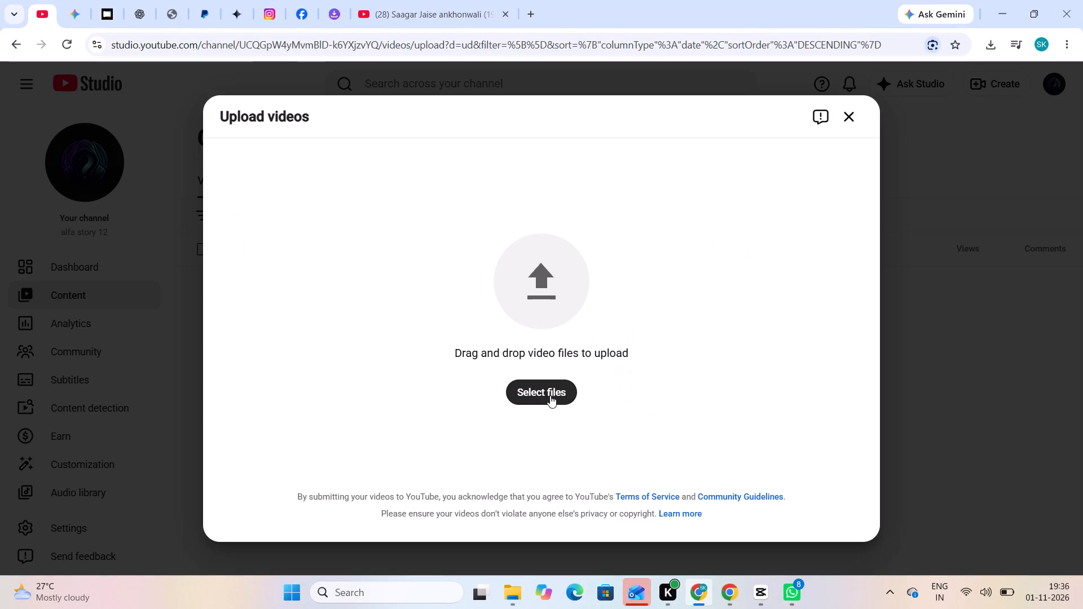
pyautogui.click(550, 395)
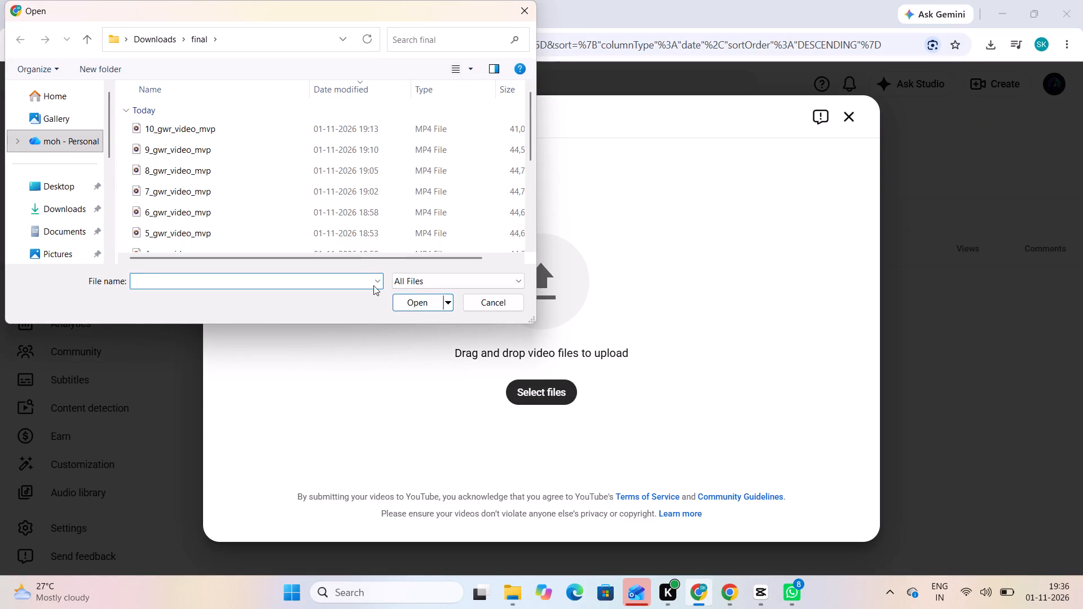
pyautogui.click(231, 230)
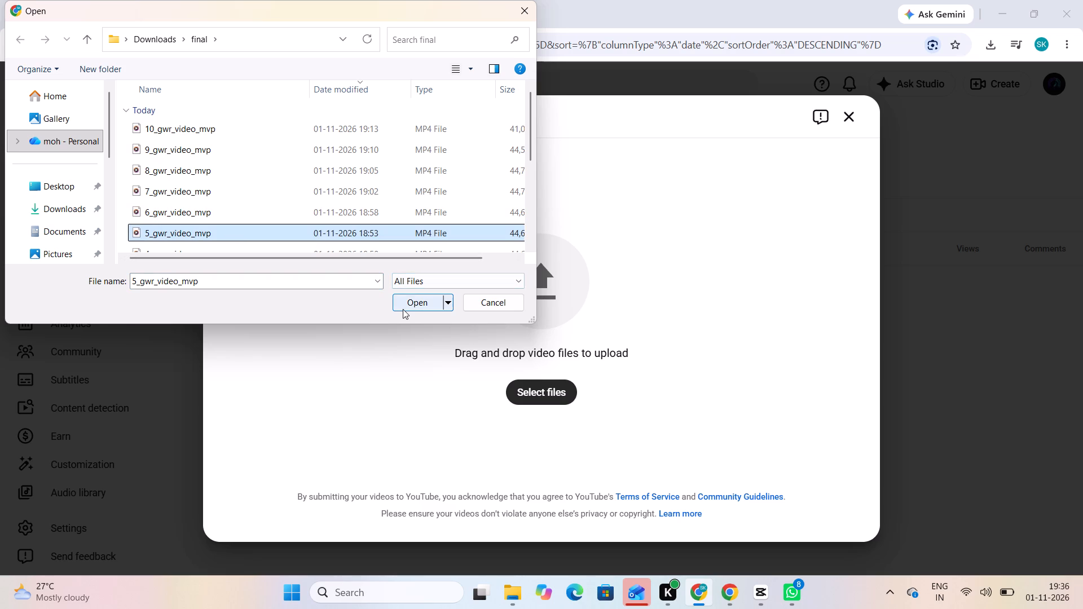
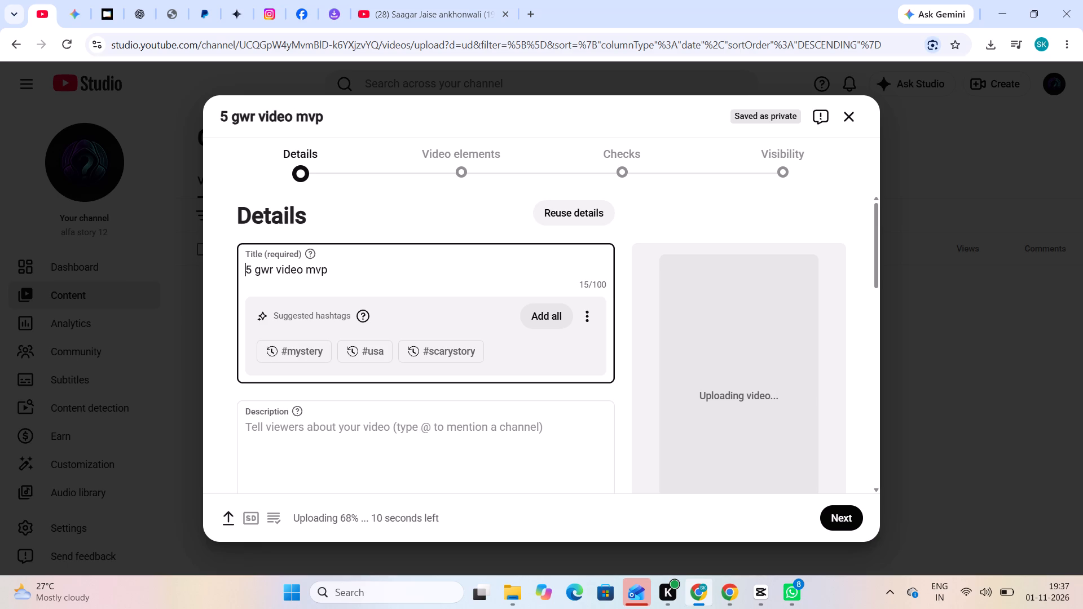
# Select the default title text "5 gwr video mvp" in the new upload's details for replacement.
pyautogui.doubleClick(305, 268)
pyautogui.doubleClick(305, 268)
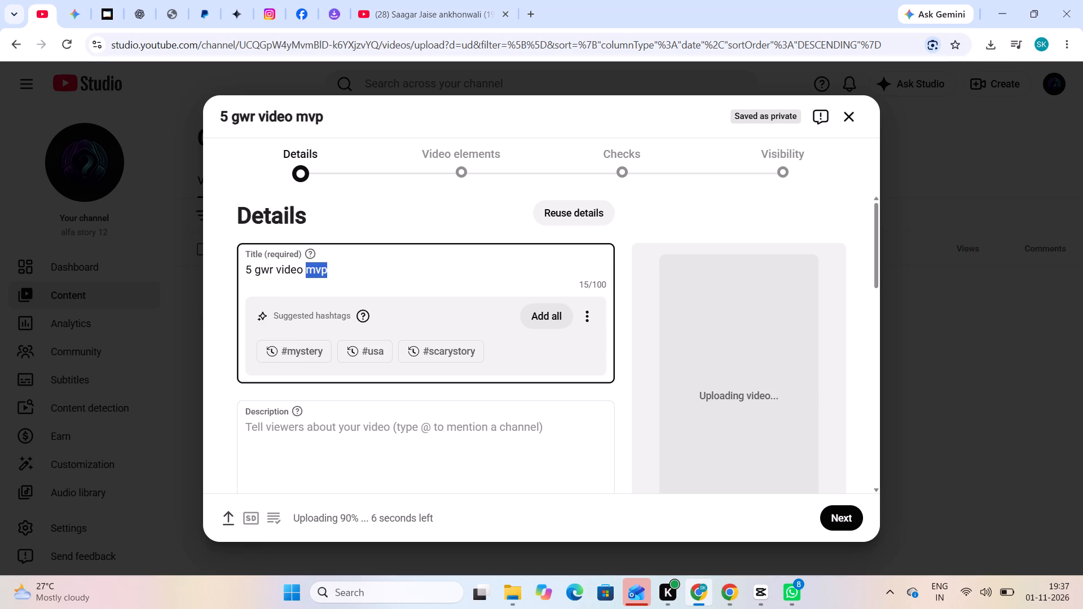
pyautogui.moveTo(310, 274); pyautogui.dragTo(282, 284)
pyautogui.moveTo(297, 269); pyautogui.dragTo(296, 268, button='right')
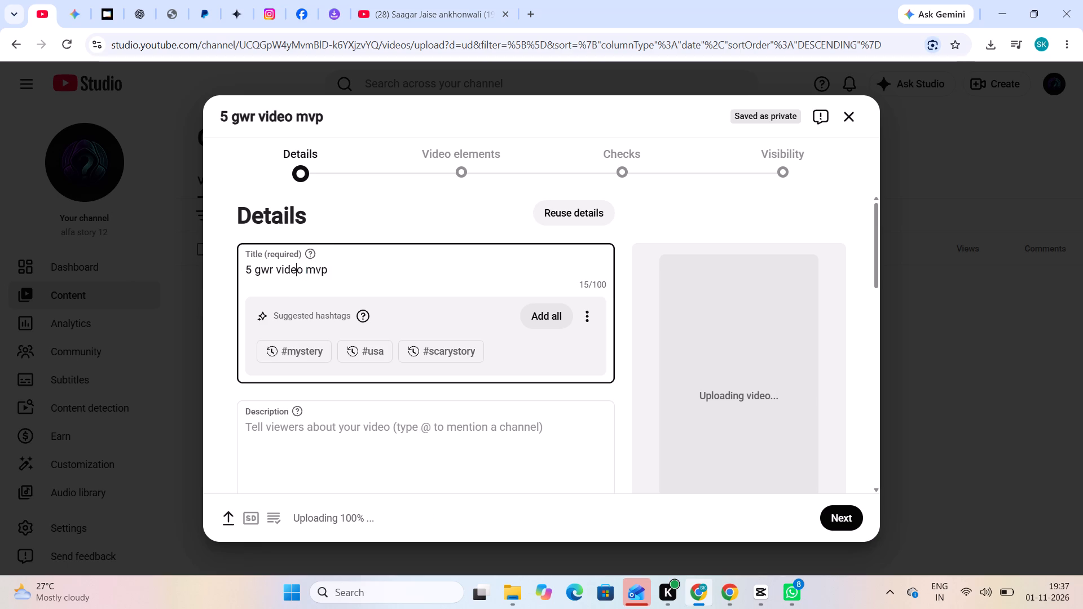
pyautogui.moveTo(296, 268); pyautogui.dragTo(188, 279, button='right')
pyautogui.click(169, 290)
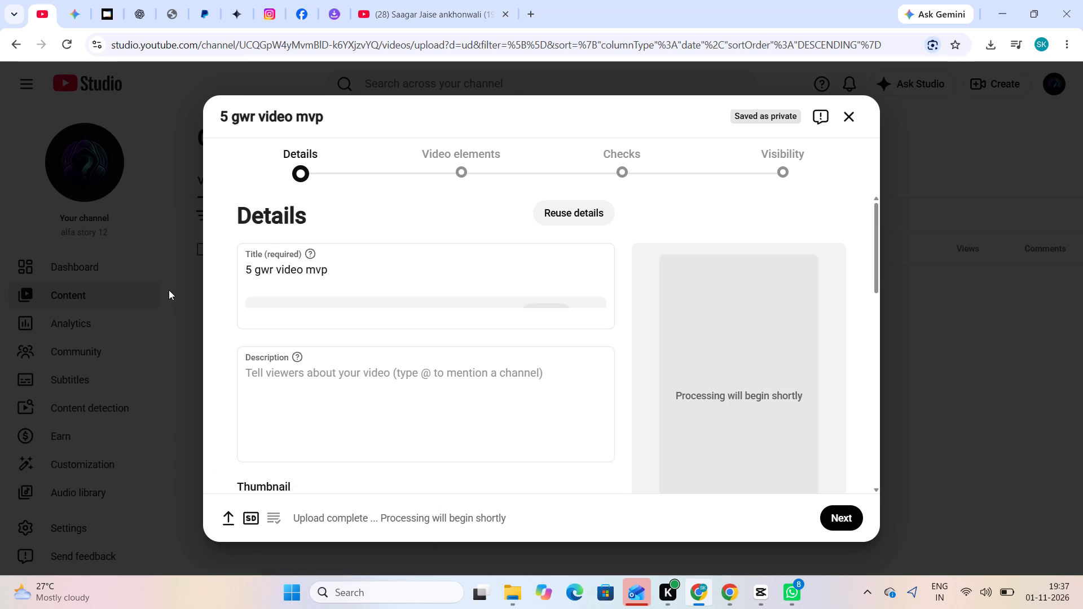
pyautogui.doubleClick(270, 266)
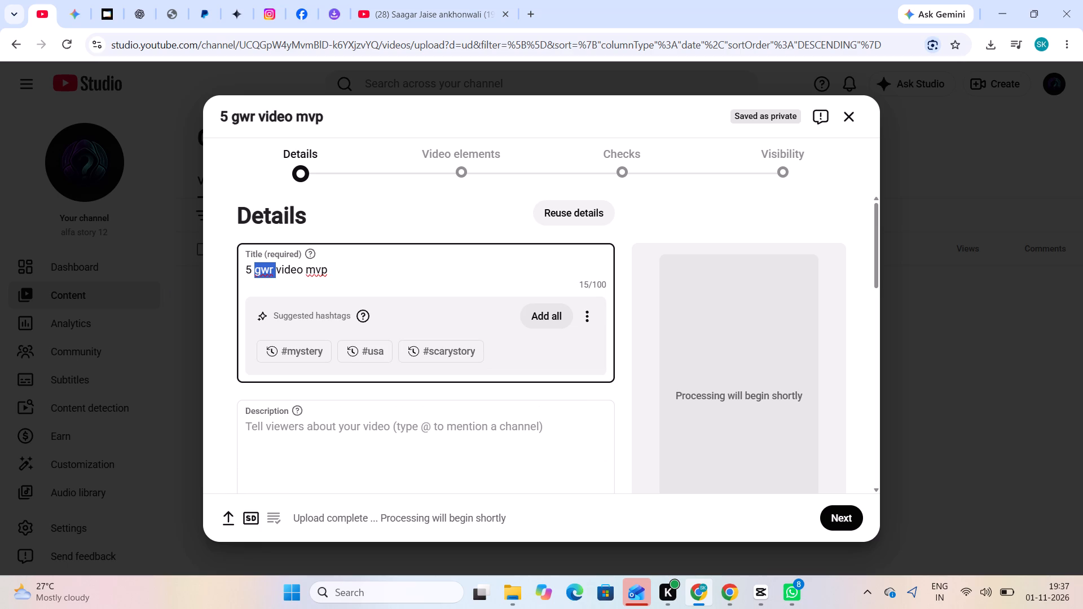
# Clear the whole default title from the new upload's title field, leaving it empty.
pyautogui.press('BackSpace')
pyautogui.press('Right')
pyautogui.press('Right')
pyautogui.press('Right')
pyautogui.press('Right')
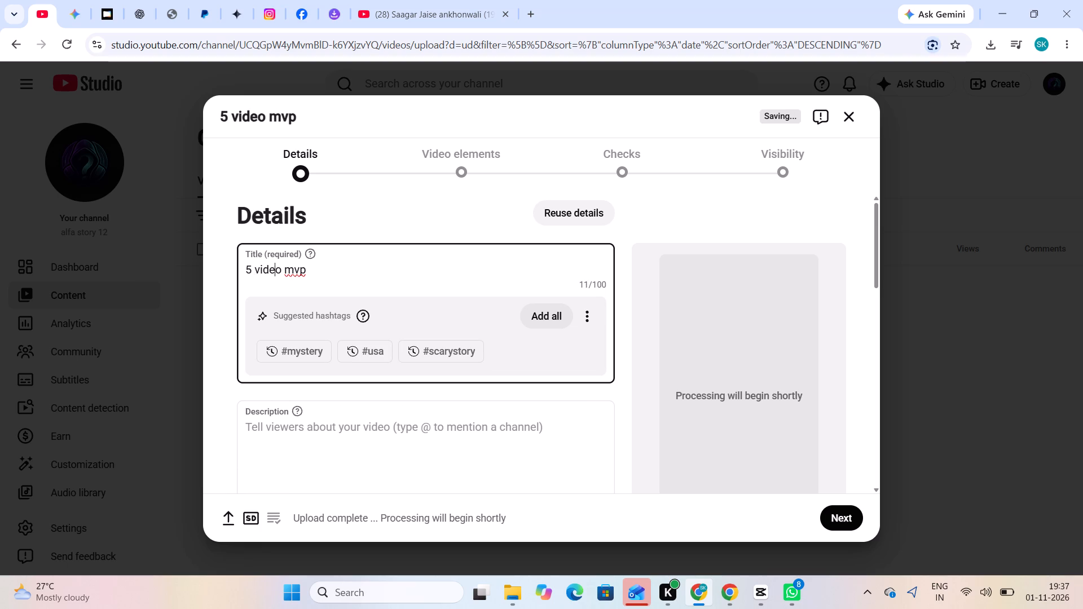
pyautogui.press('Right')
pyautogui.press('Right')
pyautogui.press('Right')
pyautogui.press('Right')
pyautogui.press('Right')
pyautogui.press('BackSpace')
pyautogui.press('BackSpace')
pyautogui.press('BackSpace')
pyautogui.press('BackSpace')
pyautogui.press('BackSpace')
pyautogui.press('BackSpace')
pyautogui.press('BackSpace')
pyautogui.press('BackSpace')
pyautogui.press('BackSpace')
pyautogui.press('BackSpace')
pyautogui.press('BackSpace')
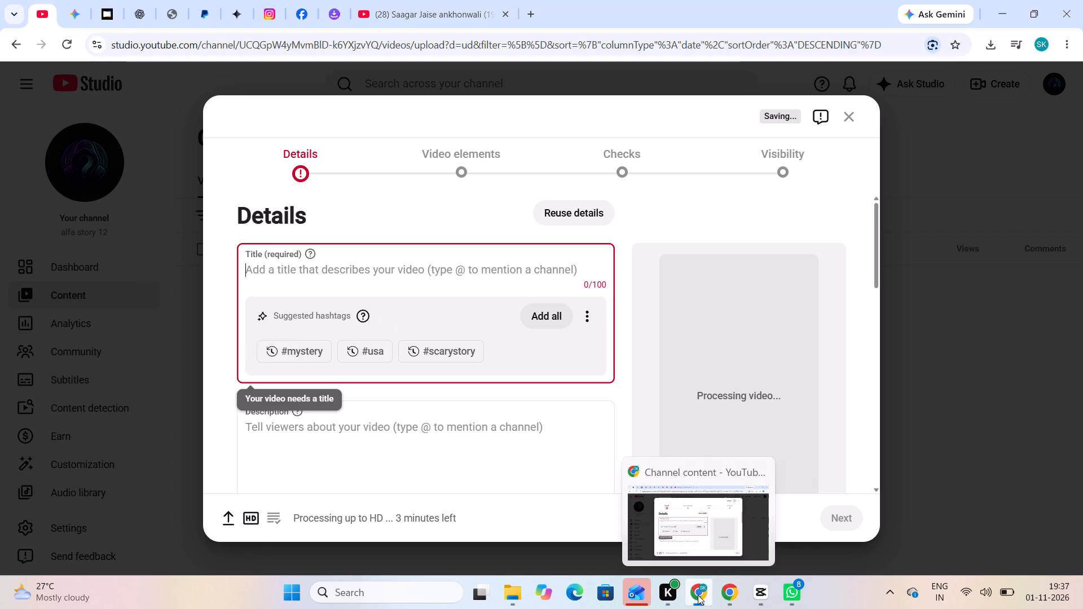
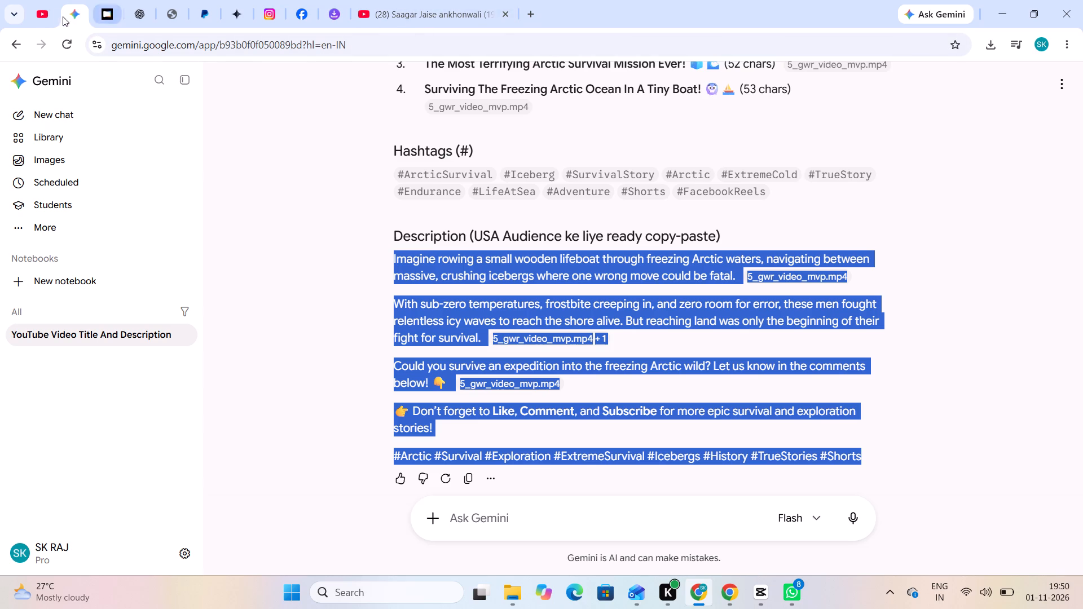
pyautogui.click(43, 16)
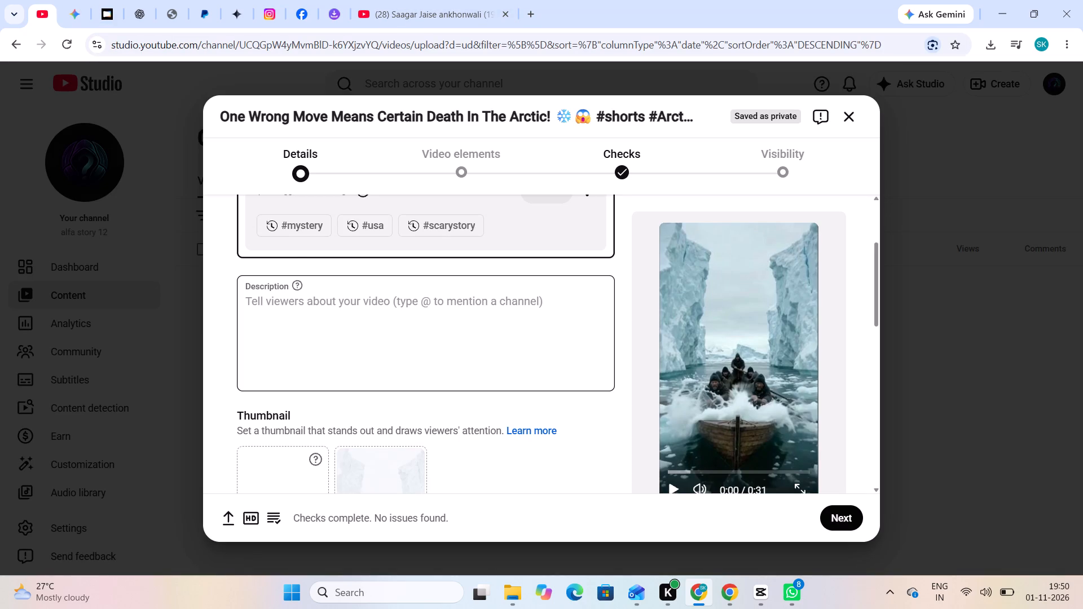
pyautogui.click(317, 294)
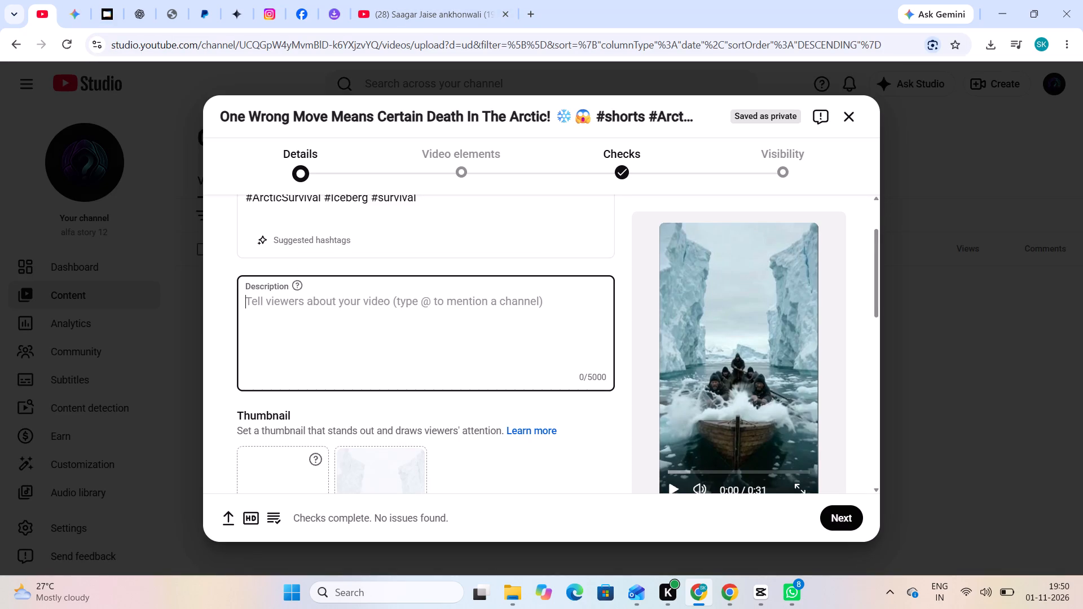
pyautogui.hotkey('ctrl', 'v')
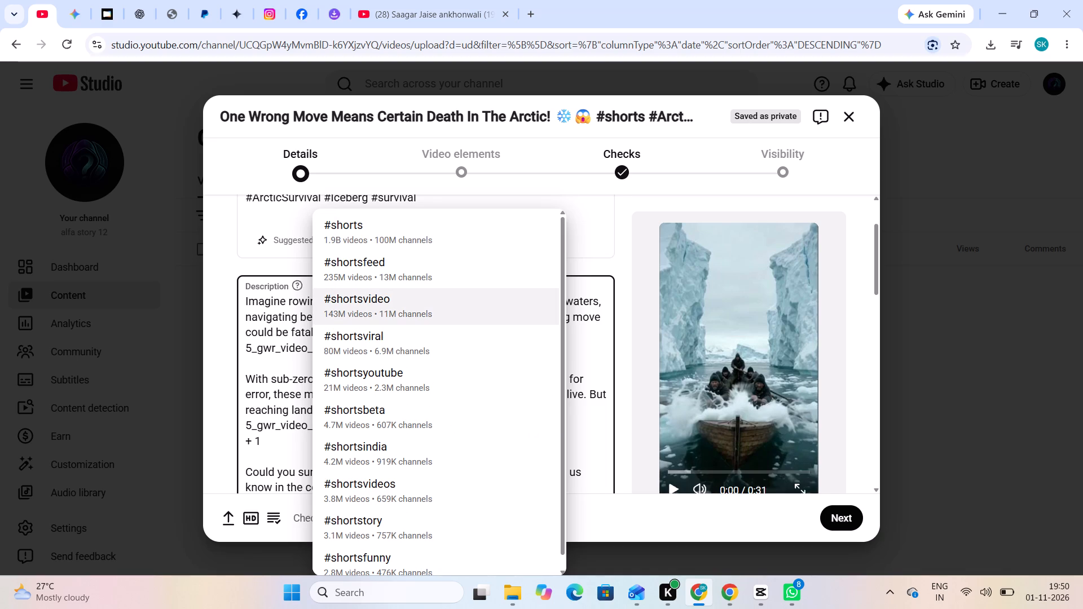
pyautogui.click(398, 244)
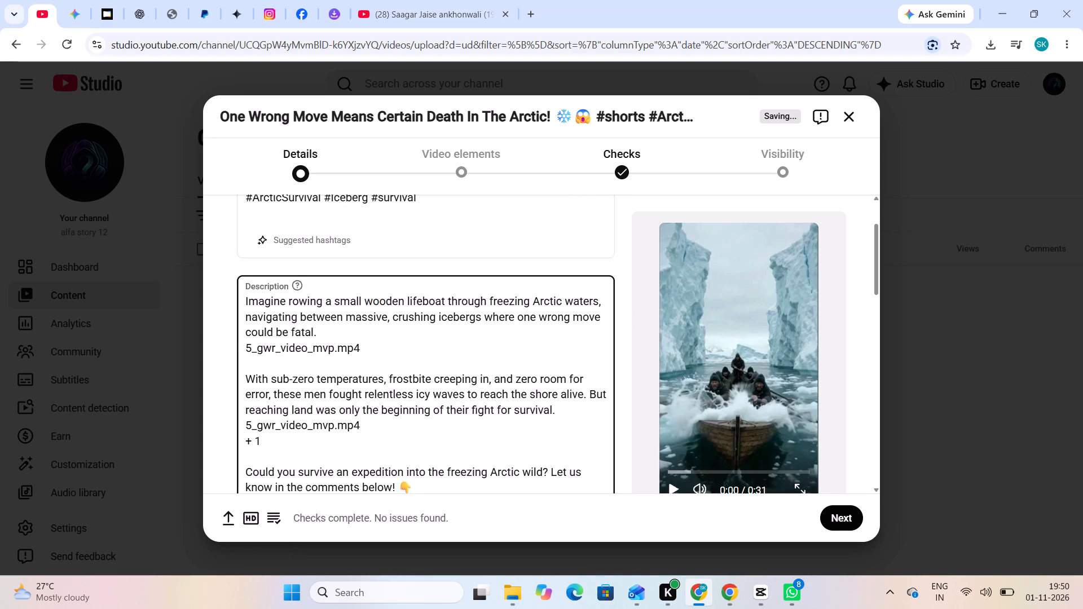
# Mark the video as not made for kids and expand the age restriction options.
pyautogui.scroll(-5, 381, 302)
pyautogui.scroll(-5, 408, 369)
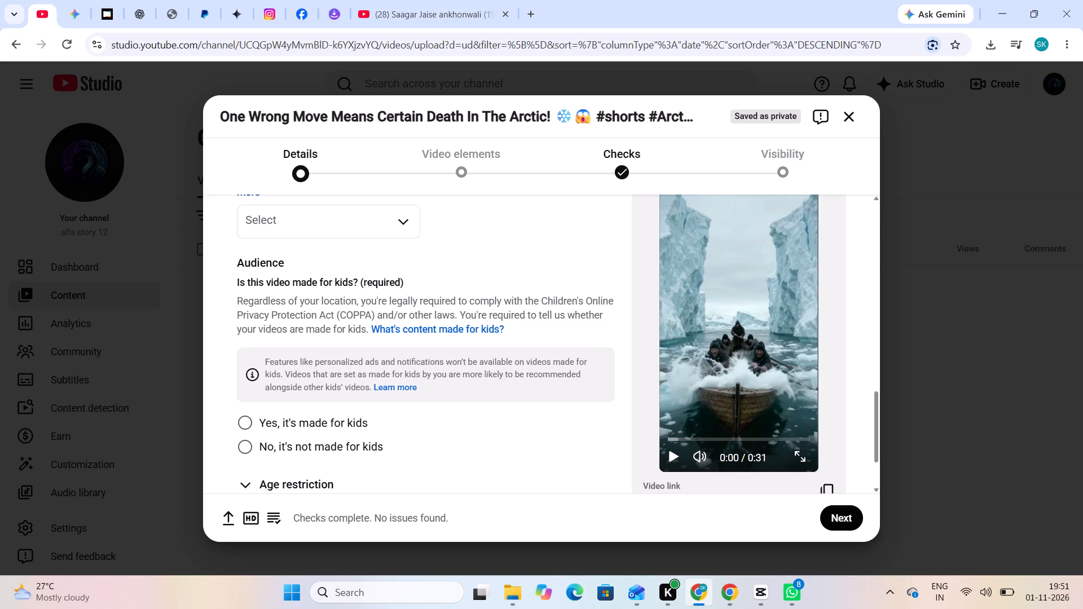
pyautogui.scroll(-1, 292, 440)
pyautogui.scroll(1, 292, 441)
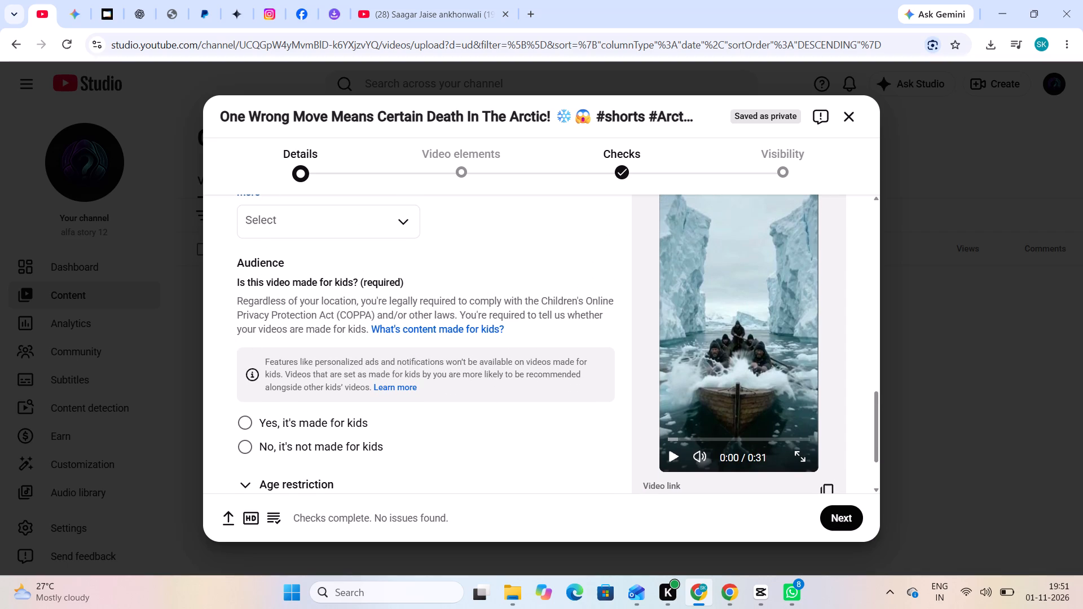
pyautogui.click(249, 446)
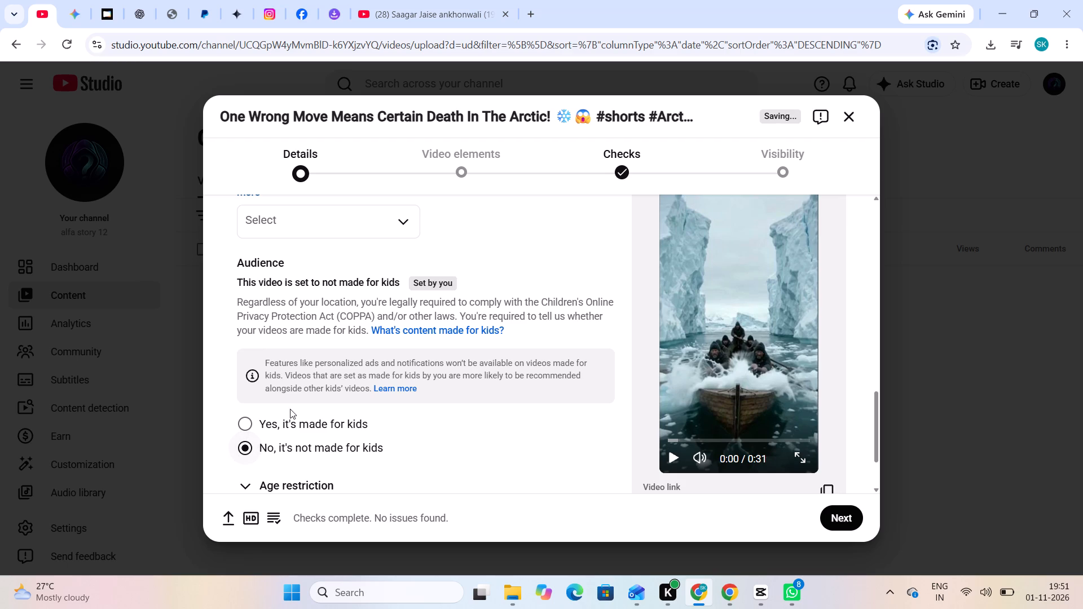
pyautogui.scroll(-5, 290, 409)
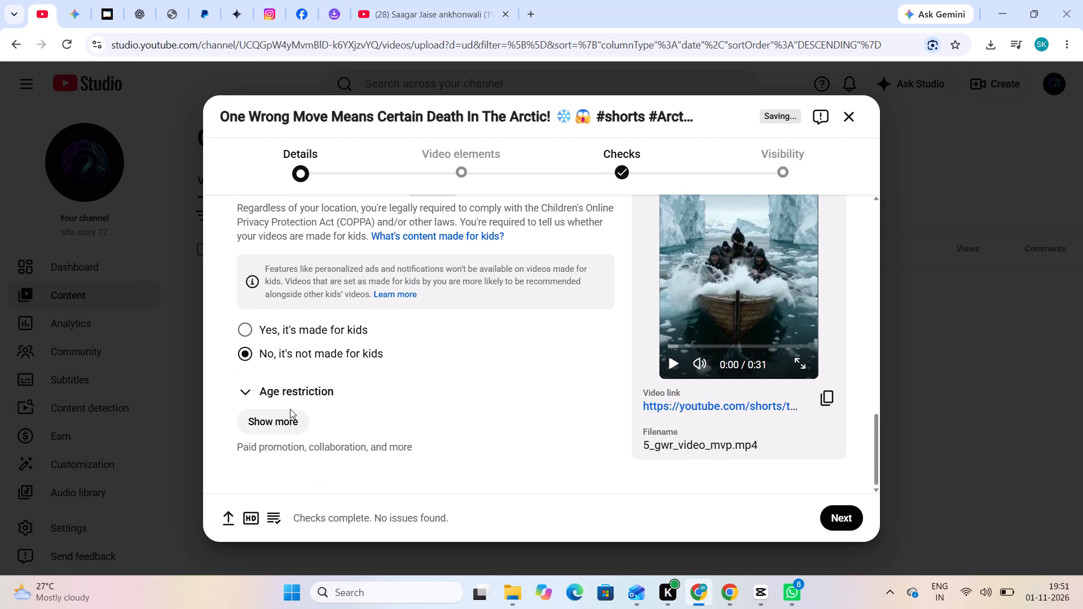
pyautogui.click(254, 391)
pyautogui.scroll(-2, 323, 435)
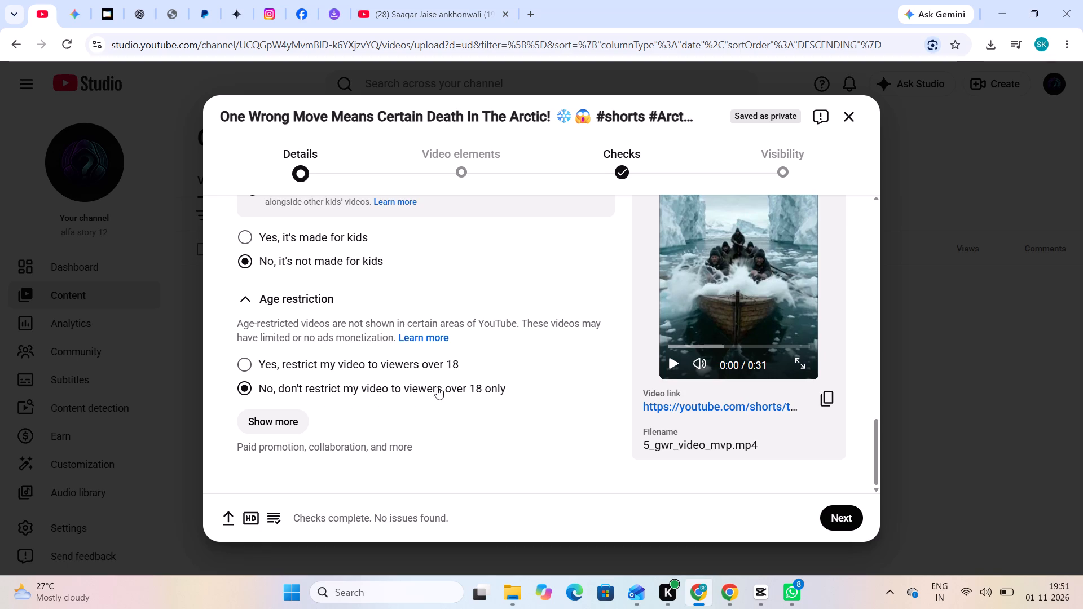
# Advance the upload past the video elements and checks to the Visibility stage.
pyautogui.click(850, 524)
pyautogui.click(850, 524)
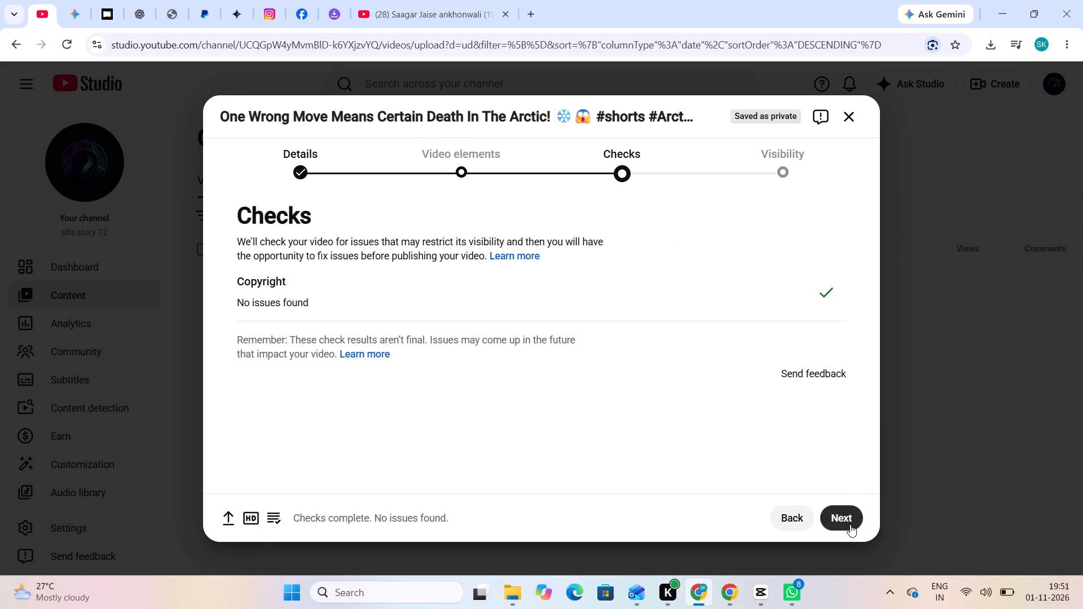
pyautogui.click(850, 524)
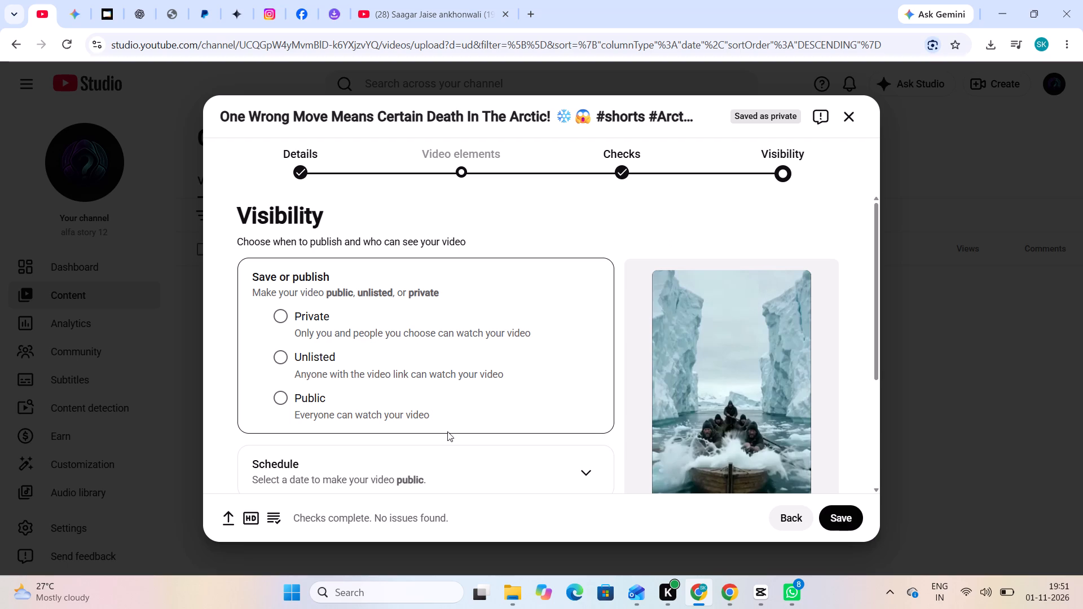
# Set the Arctic lifeboat Short's visibility to Public, publish it, and dismiss the publishing confirmation.
pyautogui.click(398, 409)
pyautogui.click(287, 401)
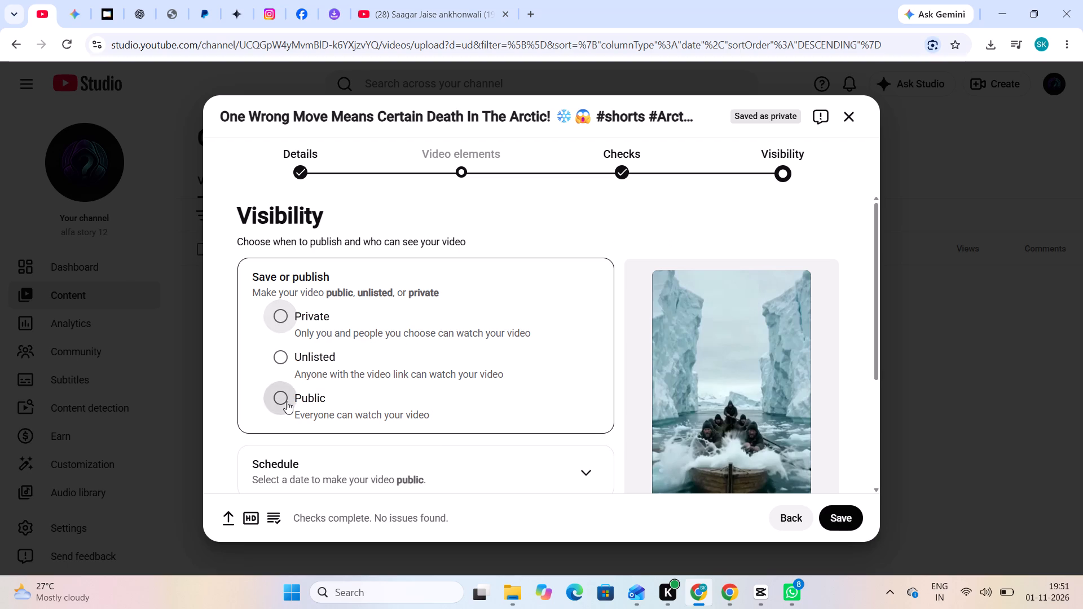
pyautogui.click(835, 515)
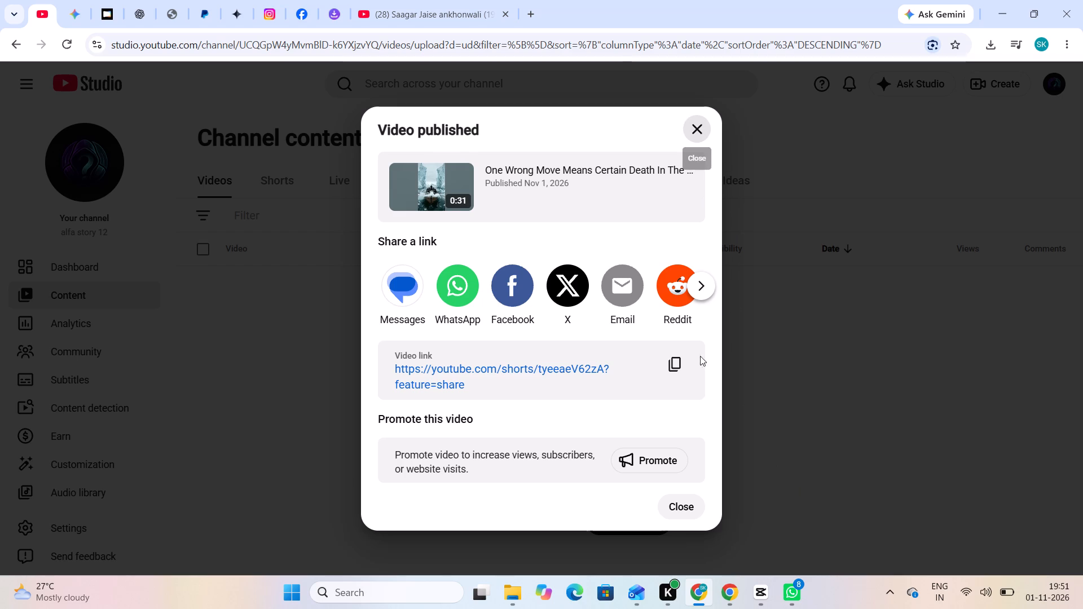
pyautogui.click(680, 510)
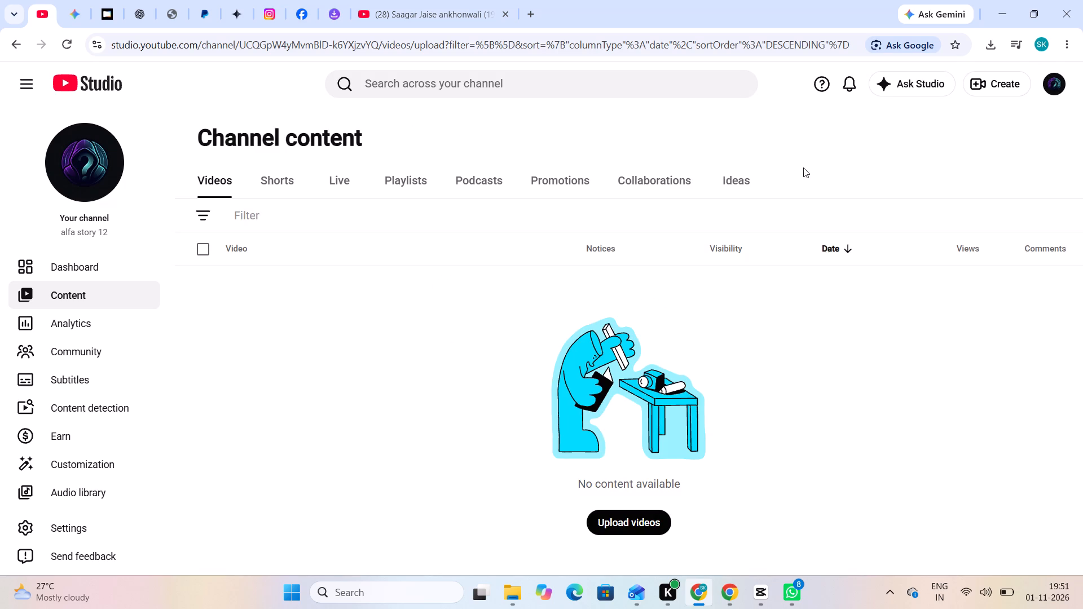
# View the alfa story 12 channel's public page with its latest Shorts, and return to the channel content list.
pyautogui.click(1061, 89)
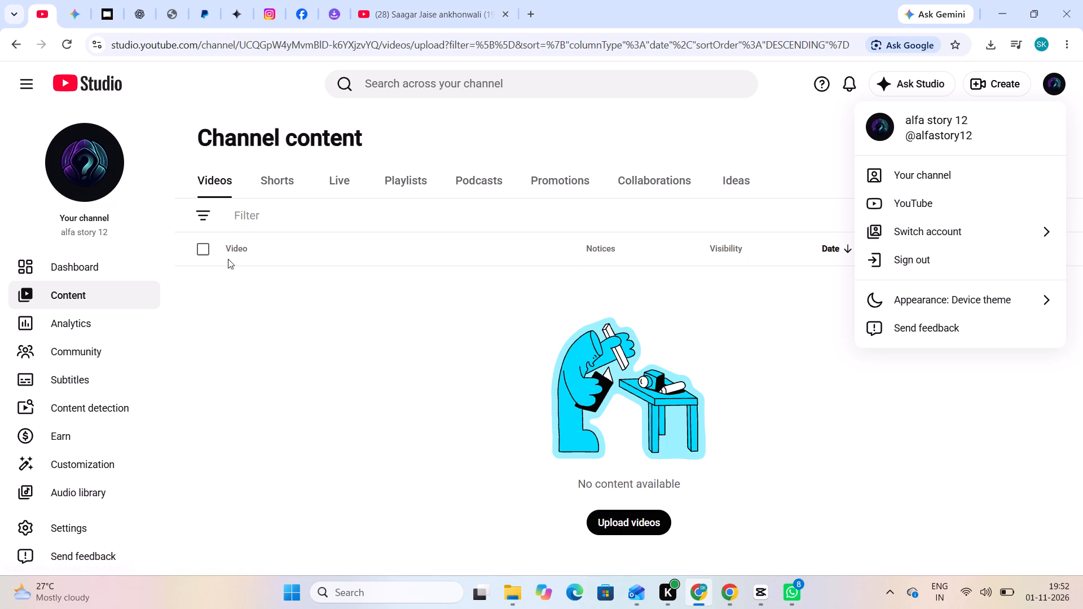
pyautogui.click(112, 170)
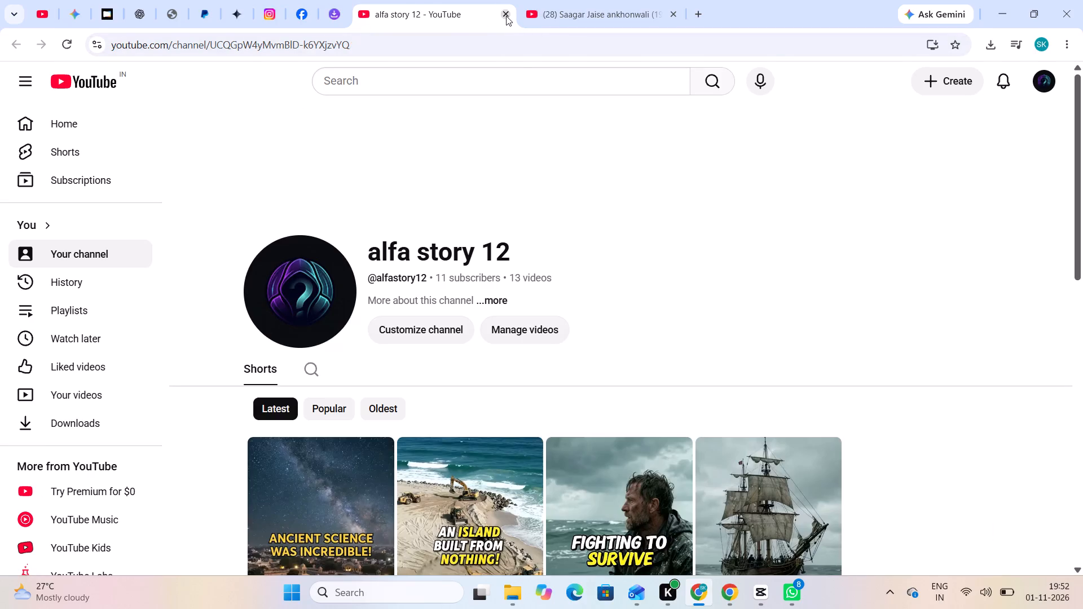
pyautogui.click(506, 15)
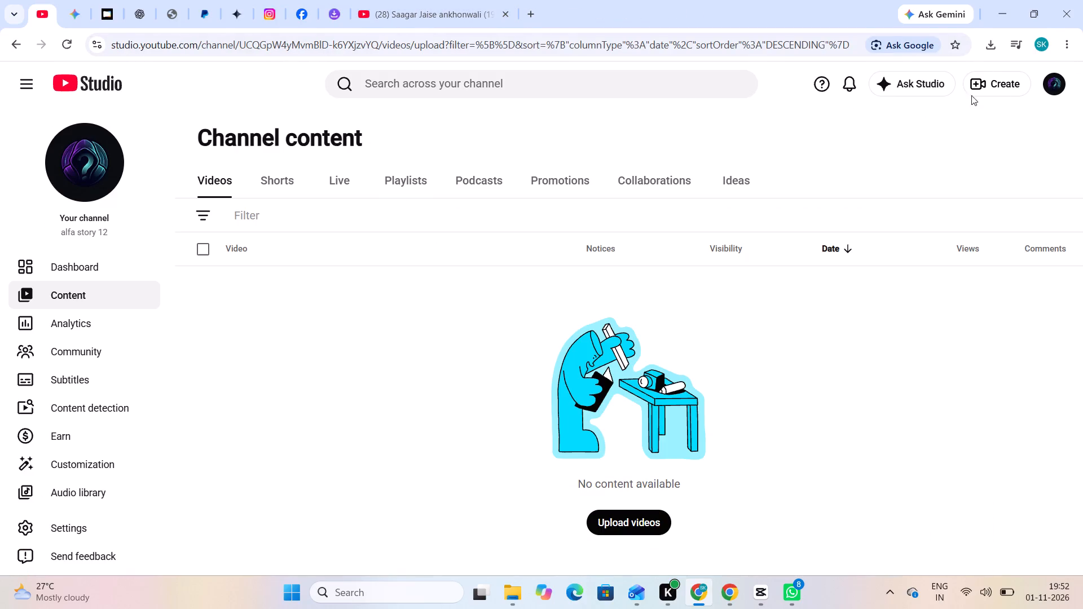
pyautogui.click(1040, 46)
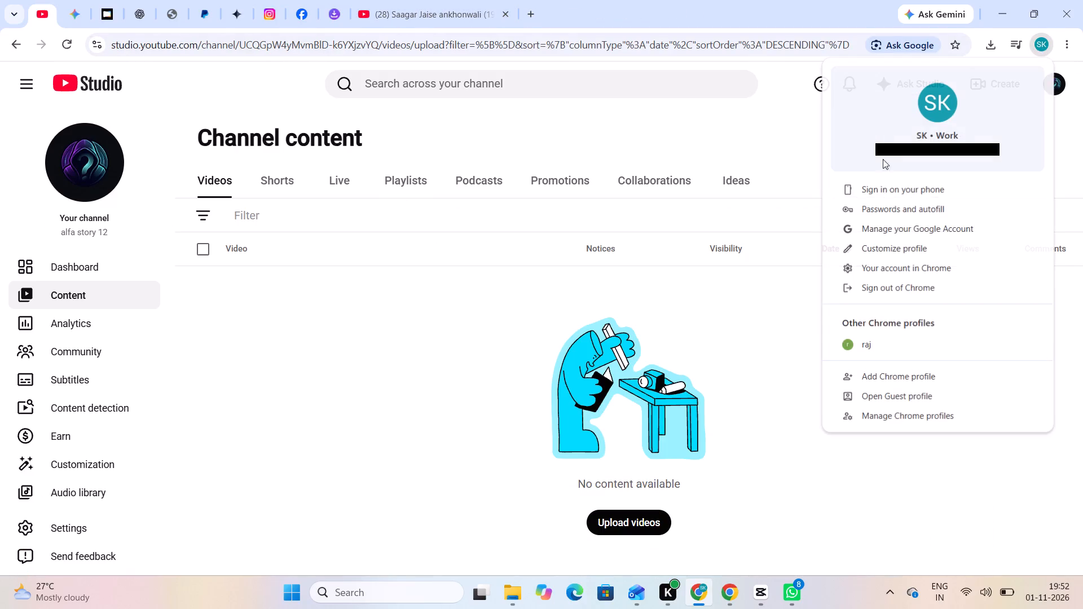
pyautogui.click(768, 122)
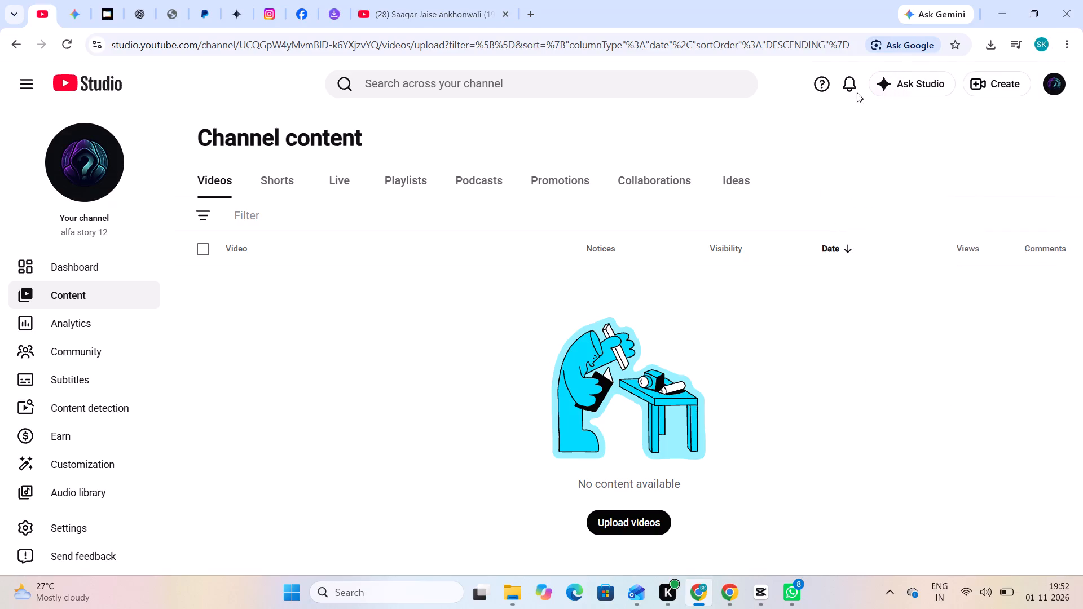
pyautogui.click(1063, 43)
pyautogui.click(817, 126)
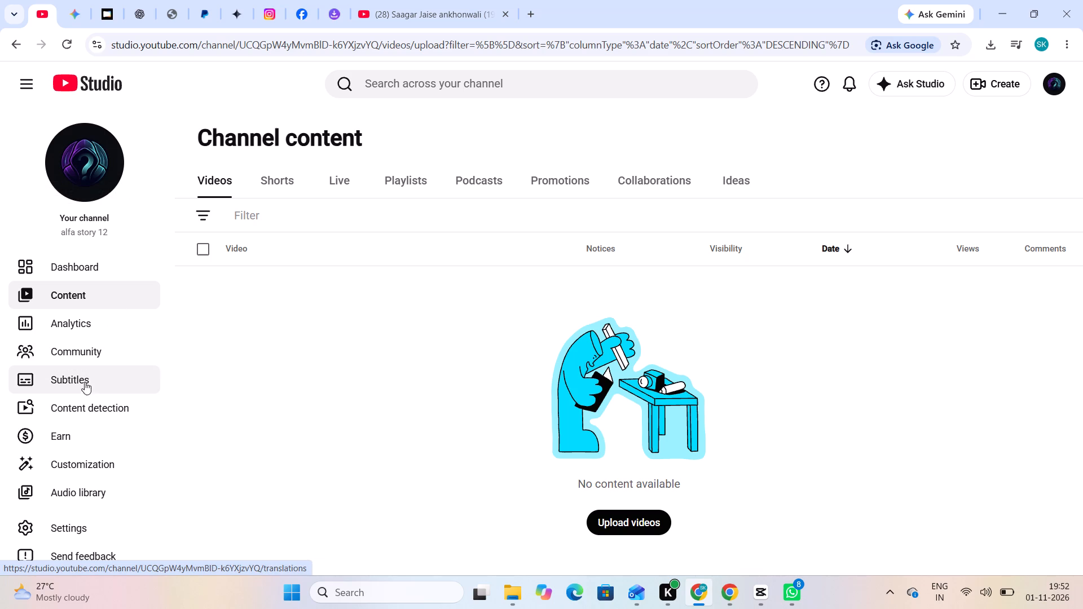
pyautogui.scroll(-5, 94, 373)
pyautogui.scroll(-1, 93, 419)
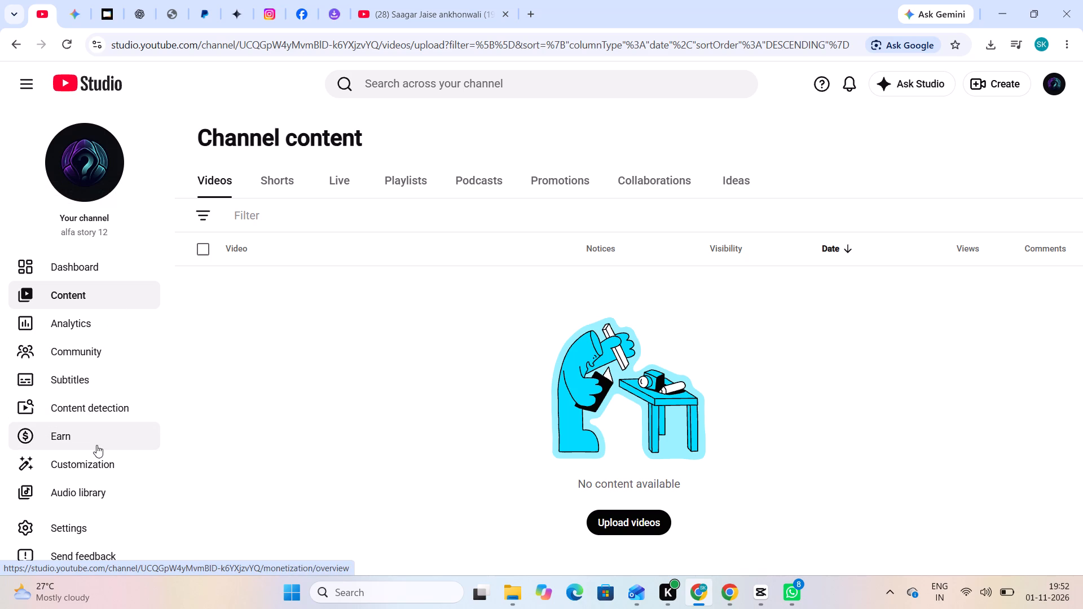
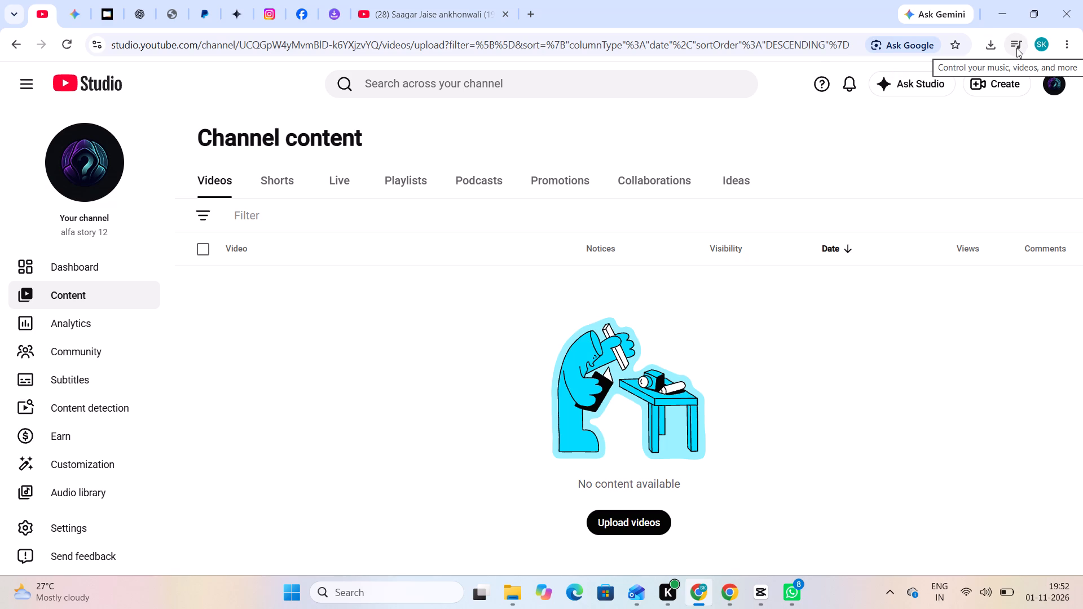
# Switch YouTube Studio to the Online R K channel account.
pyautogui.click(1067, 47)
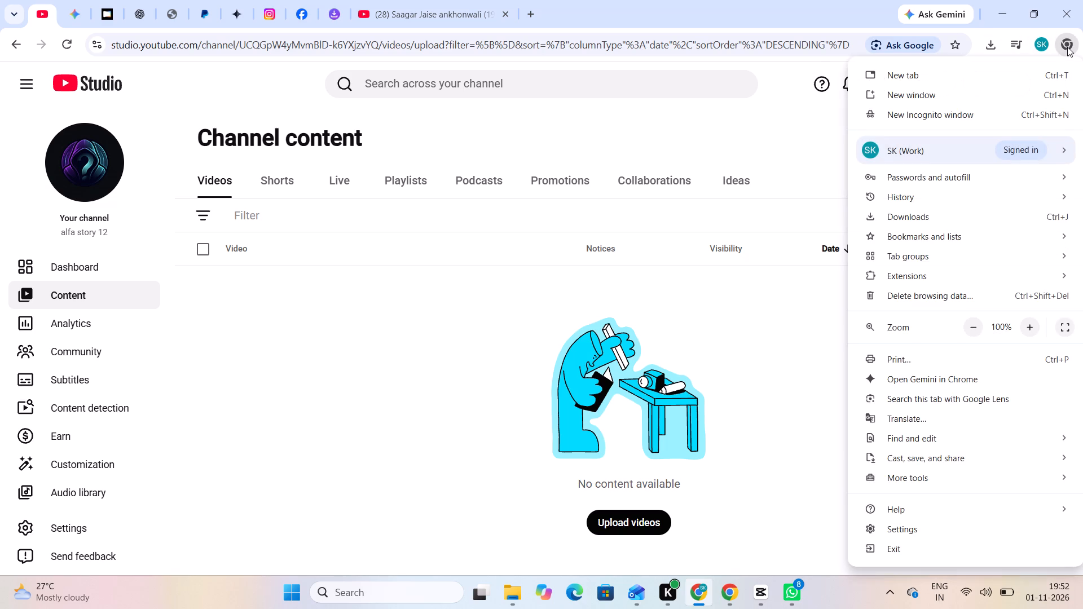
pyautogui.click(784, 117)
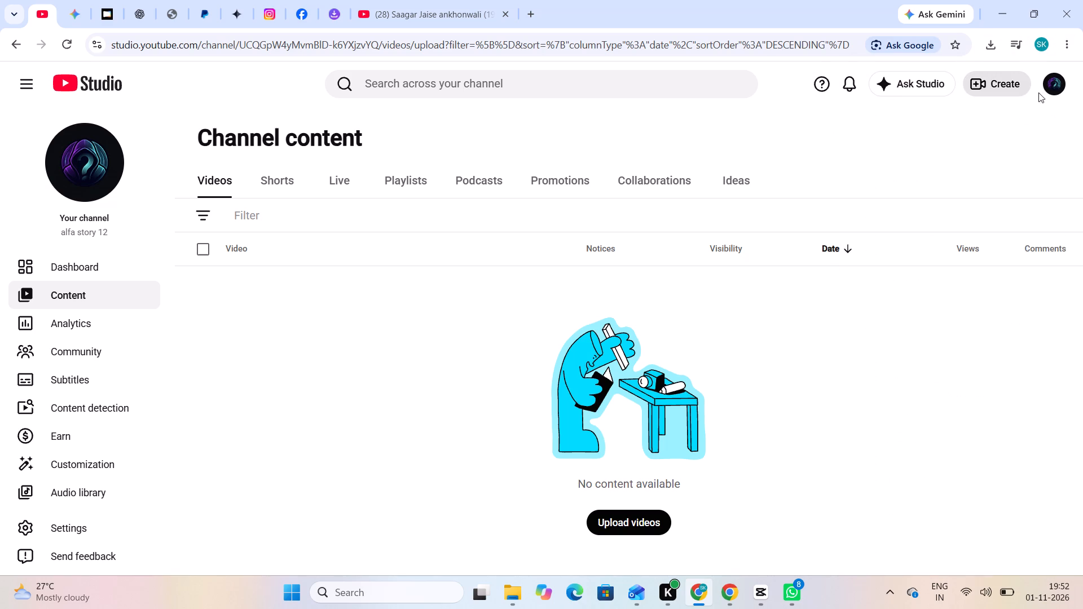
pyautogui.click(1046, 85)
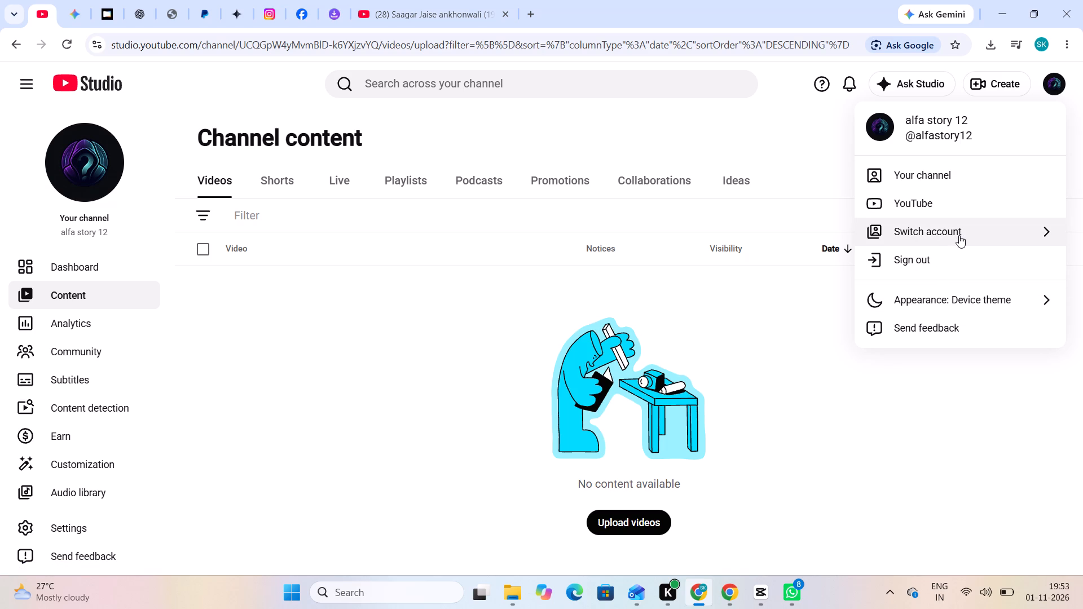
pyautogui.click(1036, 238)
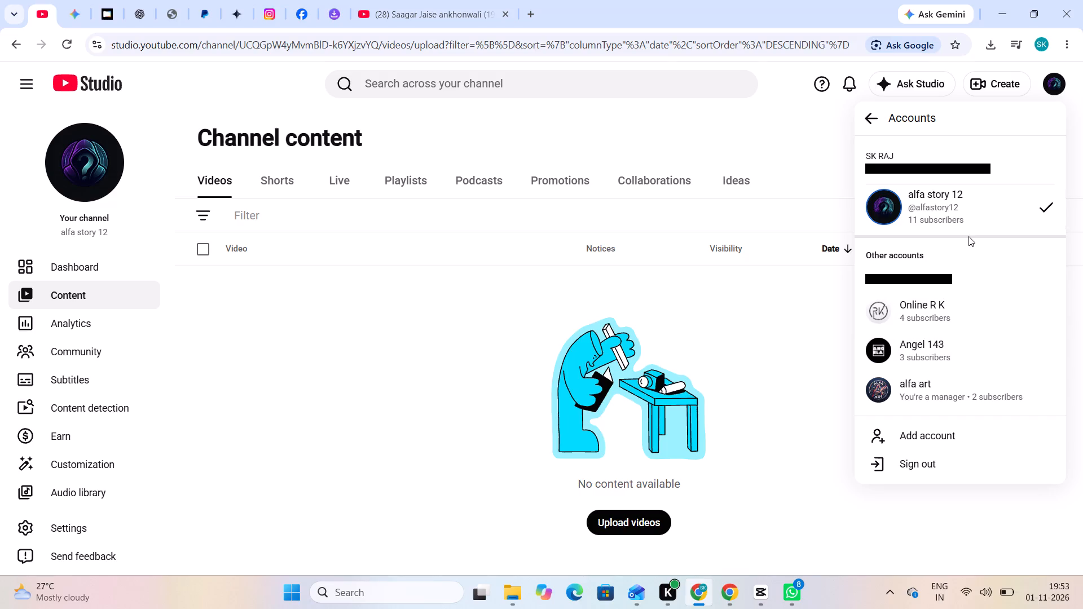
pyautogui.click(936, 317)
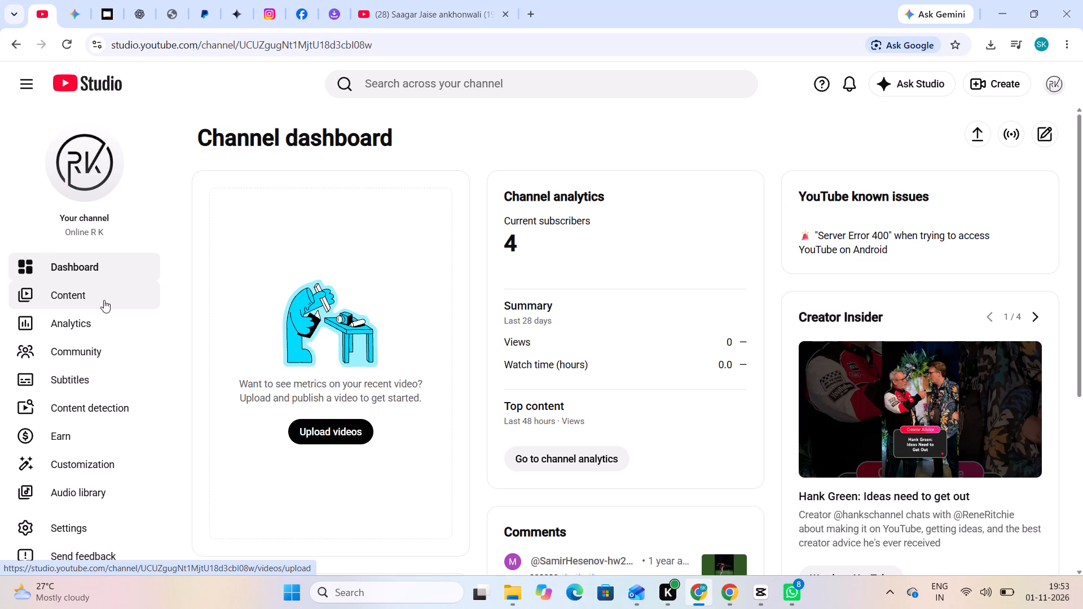
# Examine the Online R K channel's dashboard, including its analytics, latest post and comments.
pyautogui.click(36, 90)
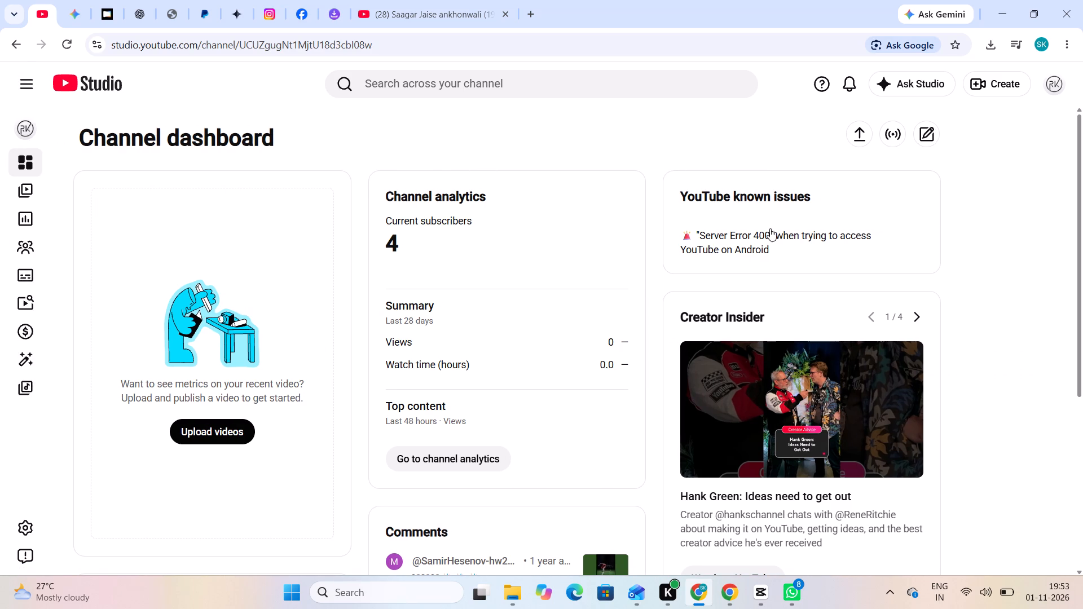
pyautogui.scroll(-4, 770, 250)
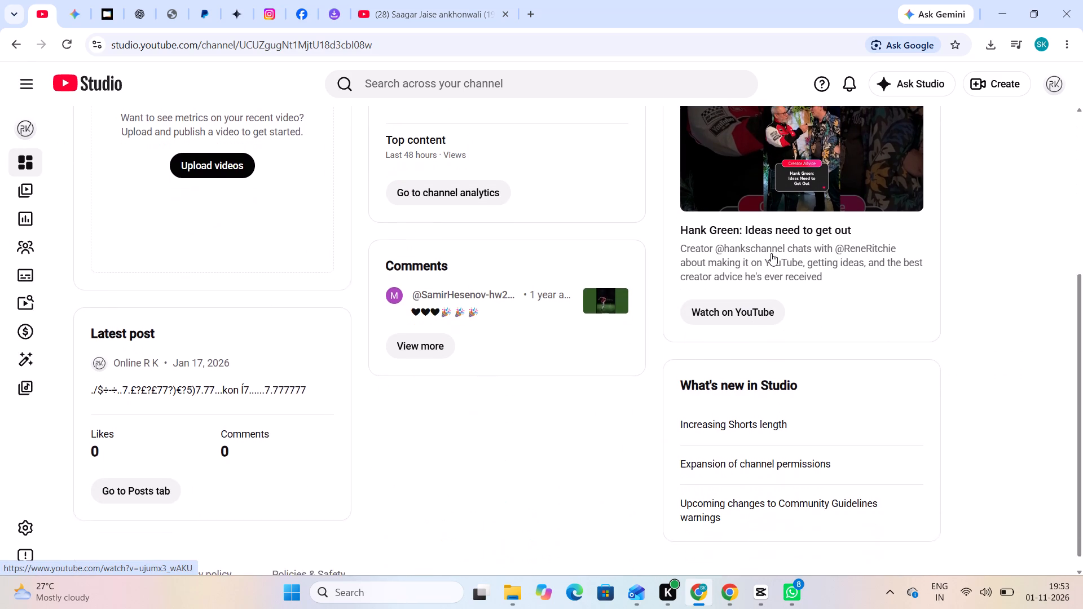
pyautogui.scroll(-2, 771, 253)
pyautogui.scroll(8, 771, 254)
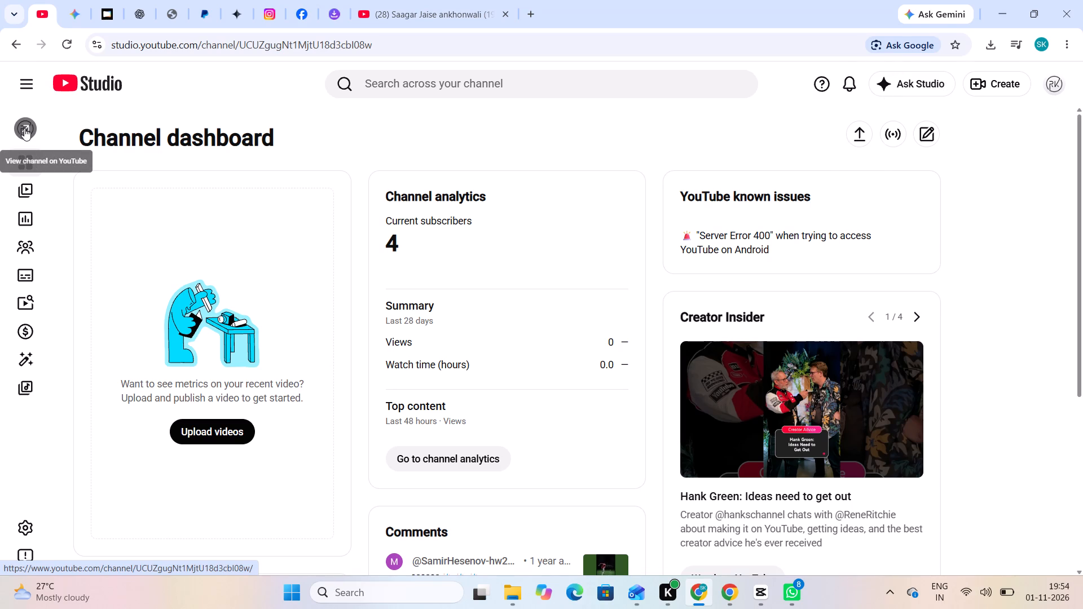
pyautogui.click(19, 90)
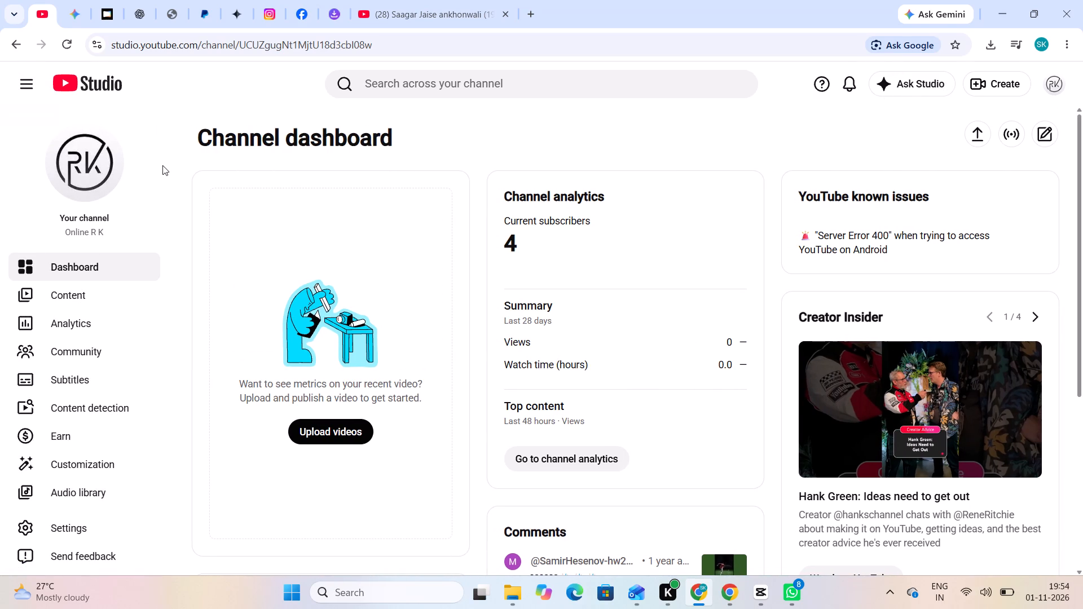
pyautogui.scroll(-3, 111, 258)
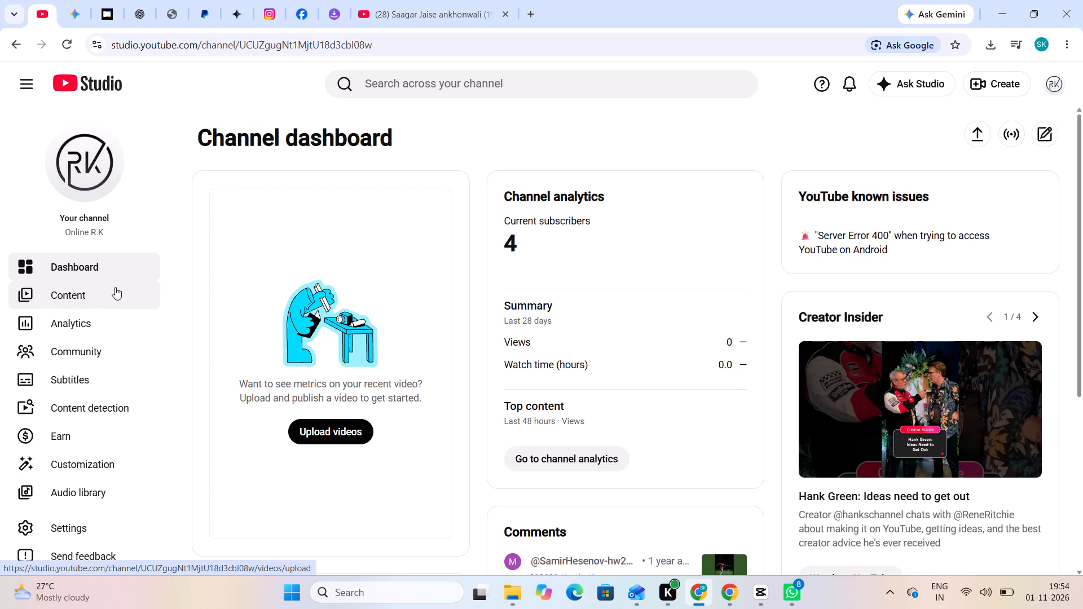
pyautogui.scroll(-3, 100, 304)
pyautogui.scroll(-1, 86, 352)
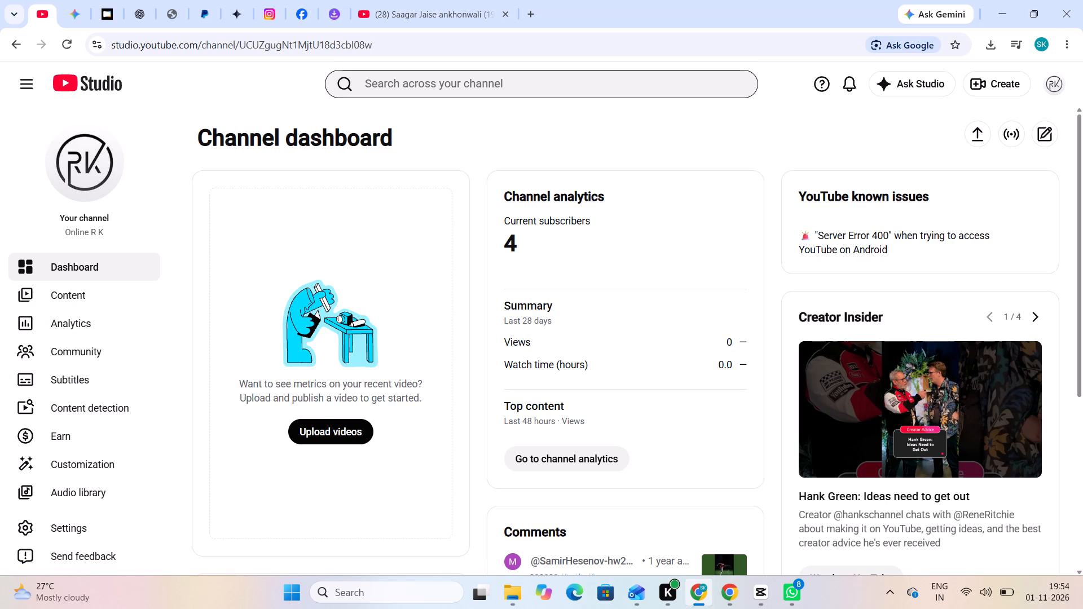
# Switch YouTube Studio back to the alfa story 12 channel account.
pyautogui.click(1059, 84)
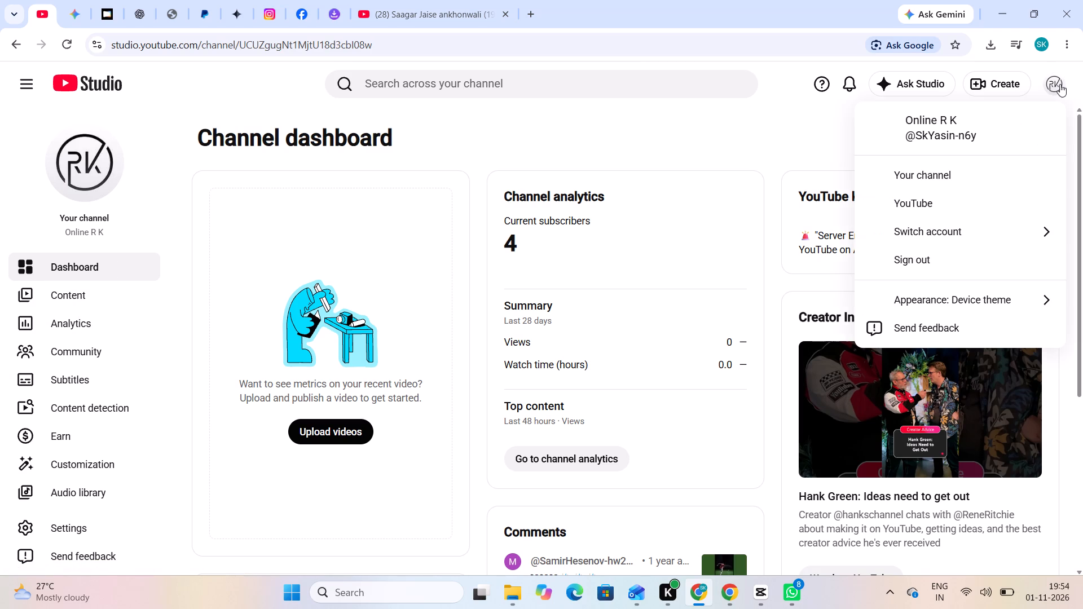
pyautogui.click(952, 230)
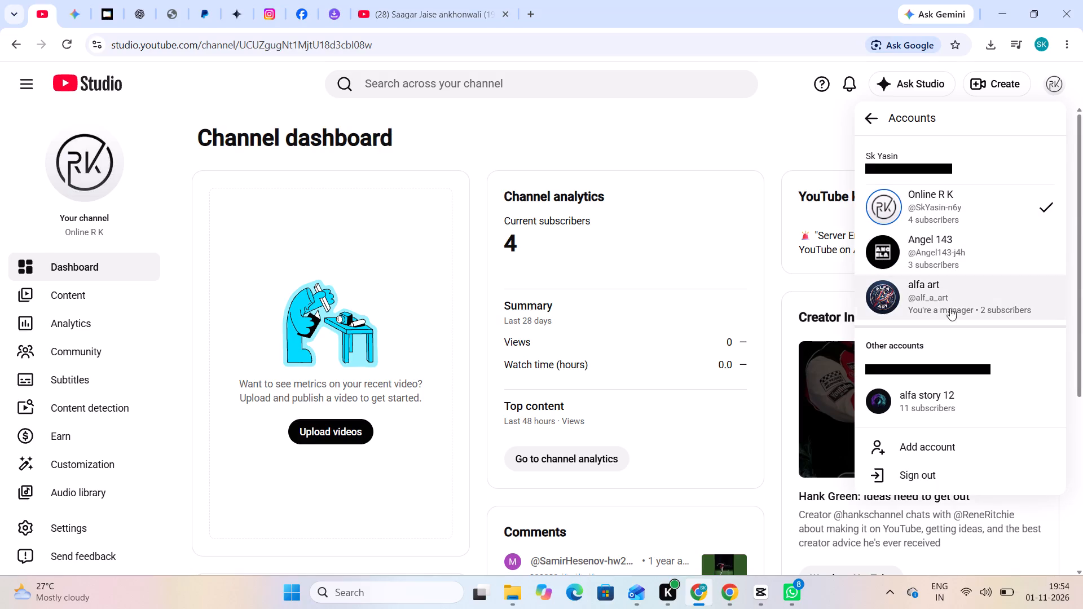
pyautogui.click(927, 396)
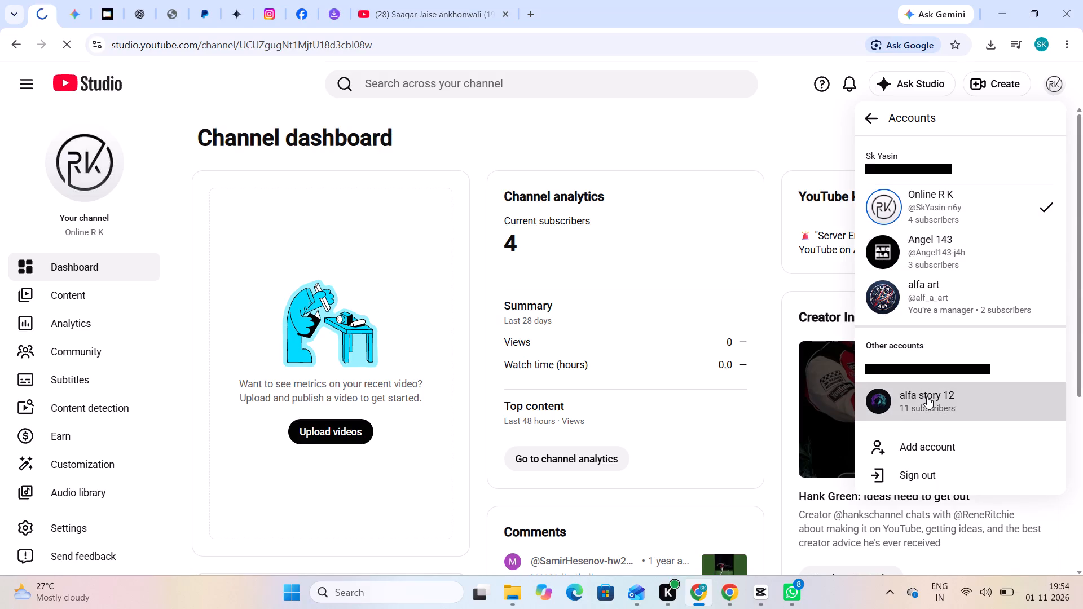
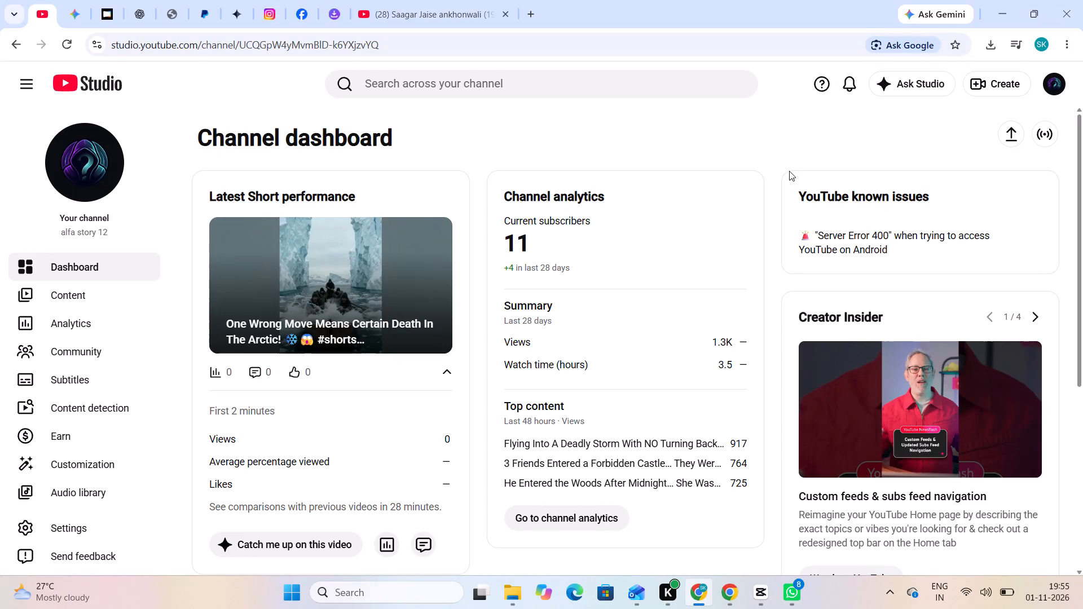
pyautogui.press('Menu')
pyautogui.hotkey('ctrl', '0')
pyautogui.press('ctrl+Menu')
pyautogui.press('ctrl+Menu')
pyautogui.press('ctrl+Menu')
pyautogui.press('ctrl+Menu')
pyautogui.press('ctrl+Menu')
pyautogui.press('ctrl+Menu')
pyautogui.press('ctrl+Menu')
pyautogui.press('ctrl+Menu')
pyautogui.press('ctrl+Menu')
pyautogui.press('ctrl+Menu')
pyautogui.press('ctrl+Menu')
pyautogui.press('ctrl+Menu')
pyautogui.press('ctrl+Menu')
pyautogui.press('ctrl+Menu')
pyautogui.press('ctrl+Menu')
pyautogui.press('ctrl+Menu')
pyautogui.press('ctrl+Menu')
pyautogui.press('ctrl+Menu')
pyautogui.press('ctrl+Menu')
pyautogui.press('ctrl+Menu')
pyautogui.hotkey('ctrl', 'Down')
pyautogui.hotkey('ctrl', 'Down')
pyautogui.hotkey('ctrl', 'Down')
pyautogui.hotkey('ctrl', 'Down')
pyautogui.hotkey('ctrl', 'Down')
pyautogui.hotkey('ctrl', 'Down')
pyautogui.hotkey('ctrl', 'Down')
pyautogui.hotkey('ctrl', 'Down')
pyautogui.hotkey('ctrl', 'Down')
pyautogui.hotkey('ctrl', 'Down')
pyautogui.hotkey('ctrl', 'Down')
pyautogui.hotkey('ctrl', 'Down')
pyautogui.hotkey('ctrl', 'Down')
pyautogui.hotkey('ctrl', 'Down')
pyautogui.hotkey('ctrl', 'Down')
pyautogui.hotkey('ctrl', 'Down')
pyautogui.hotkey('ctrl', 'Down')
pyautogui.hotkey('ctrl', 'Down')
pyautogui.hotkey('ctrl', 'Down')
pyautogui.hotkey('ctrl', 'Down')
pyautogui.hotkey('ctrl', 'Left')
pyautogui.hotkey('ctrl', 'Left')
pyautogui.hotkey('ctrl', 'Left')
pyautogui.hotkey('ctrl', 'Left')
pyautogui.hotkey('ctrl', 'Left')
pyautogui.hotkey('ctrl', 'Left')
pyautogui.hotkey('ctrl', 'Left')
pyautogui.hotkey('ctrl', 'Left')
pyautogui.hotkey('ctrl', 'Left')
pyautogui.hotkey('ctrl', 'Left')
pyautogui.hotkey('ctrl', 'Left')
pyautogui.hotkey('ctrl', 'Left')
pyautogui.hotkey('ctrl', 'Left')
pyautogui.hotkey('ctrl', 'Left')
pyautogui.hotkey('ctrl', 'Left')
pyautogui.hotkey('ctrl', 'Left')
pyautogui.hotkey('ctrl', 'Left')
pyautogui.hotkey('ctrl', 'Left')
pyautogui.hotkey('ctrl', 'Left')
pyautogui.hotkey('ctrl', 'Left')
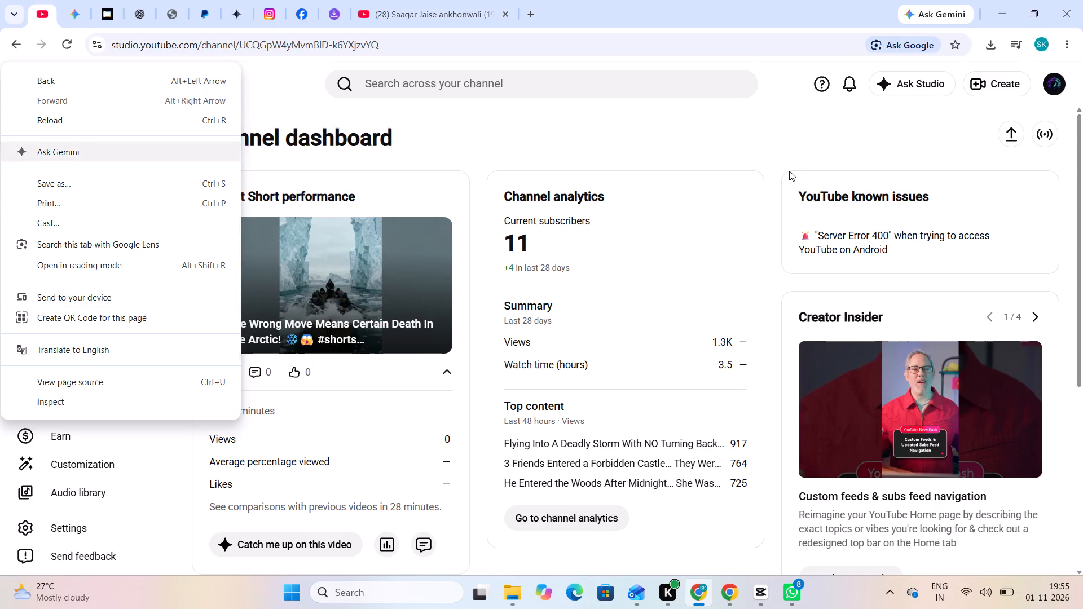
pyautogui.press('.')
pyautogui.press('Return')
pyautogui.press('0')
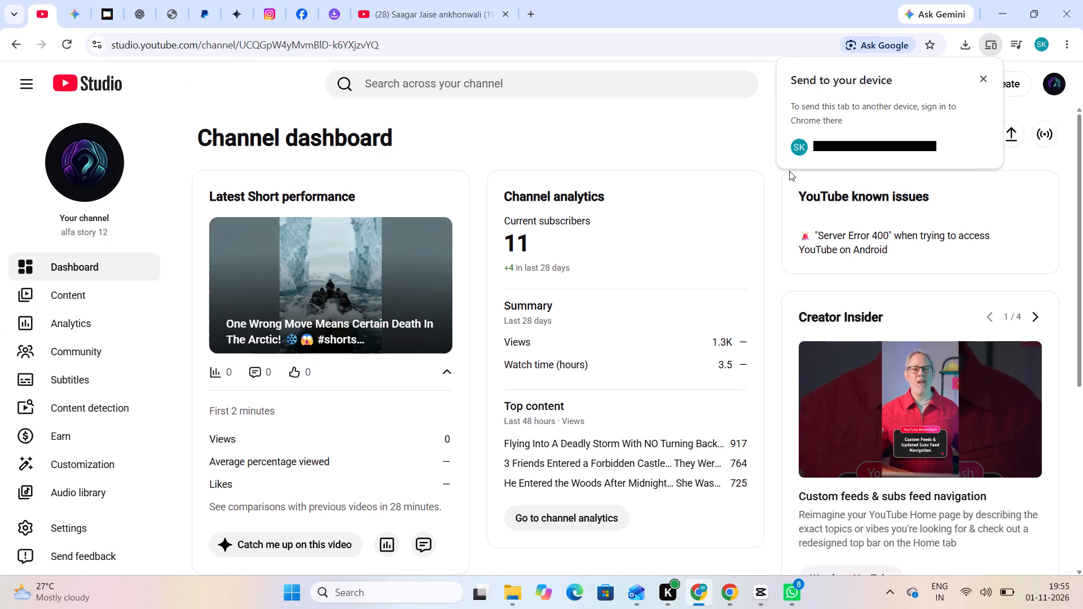
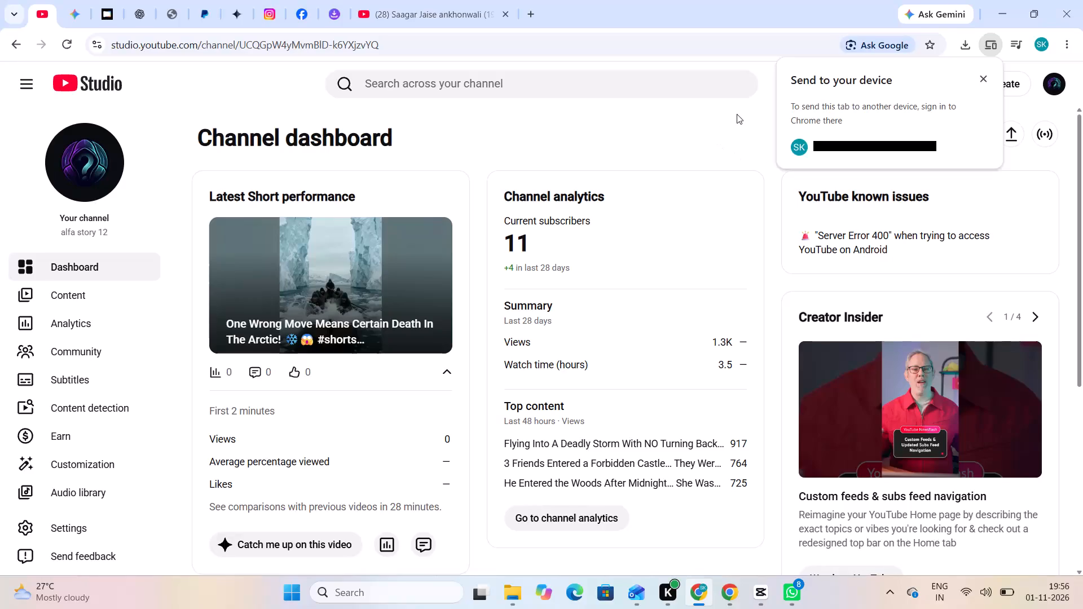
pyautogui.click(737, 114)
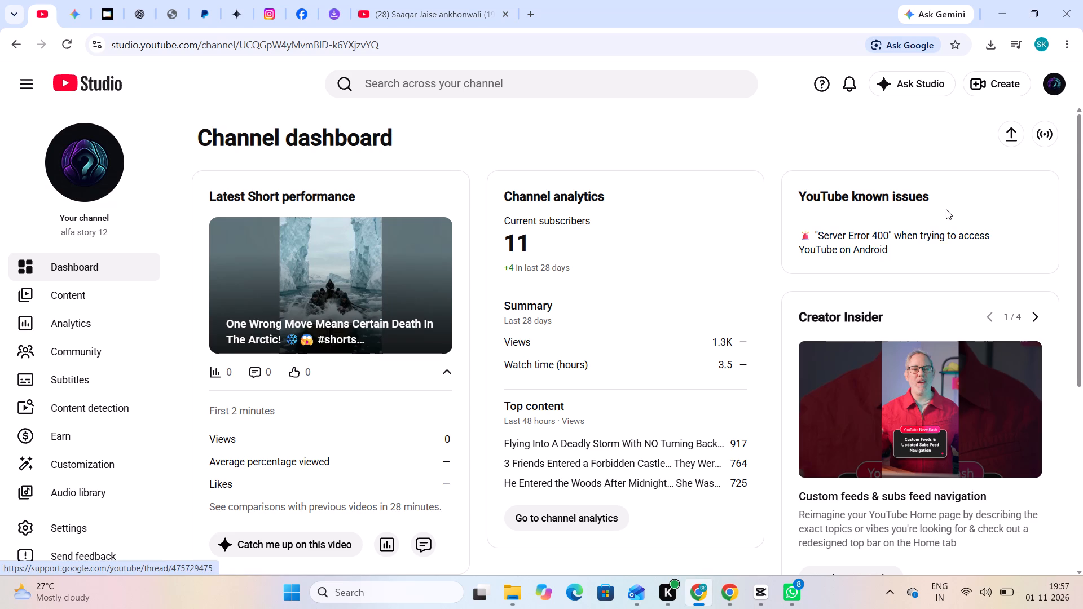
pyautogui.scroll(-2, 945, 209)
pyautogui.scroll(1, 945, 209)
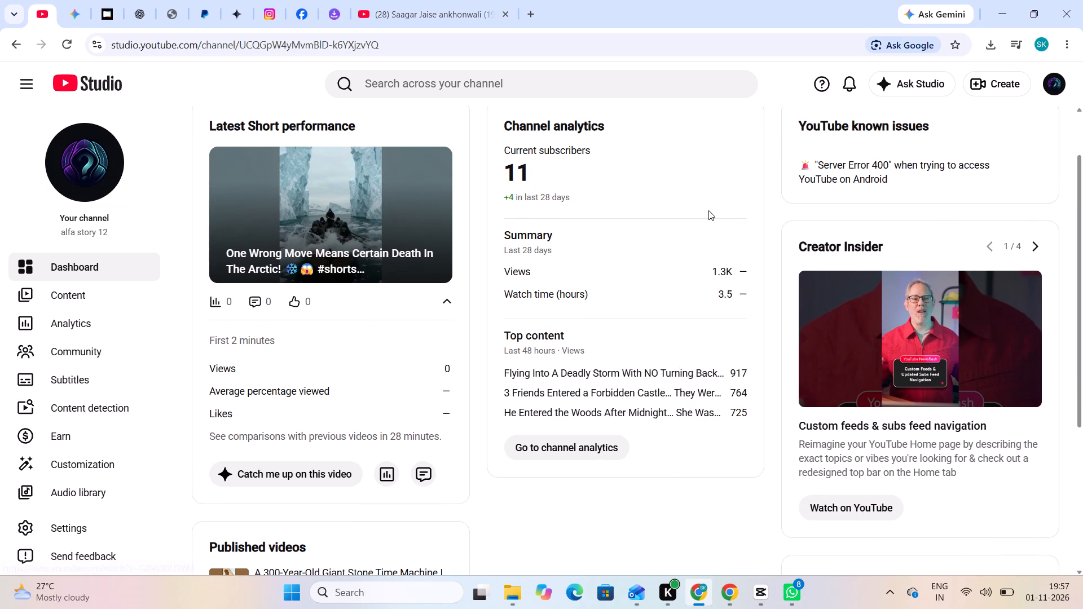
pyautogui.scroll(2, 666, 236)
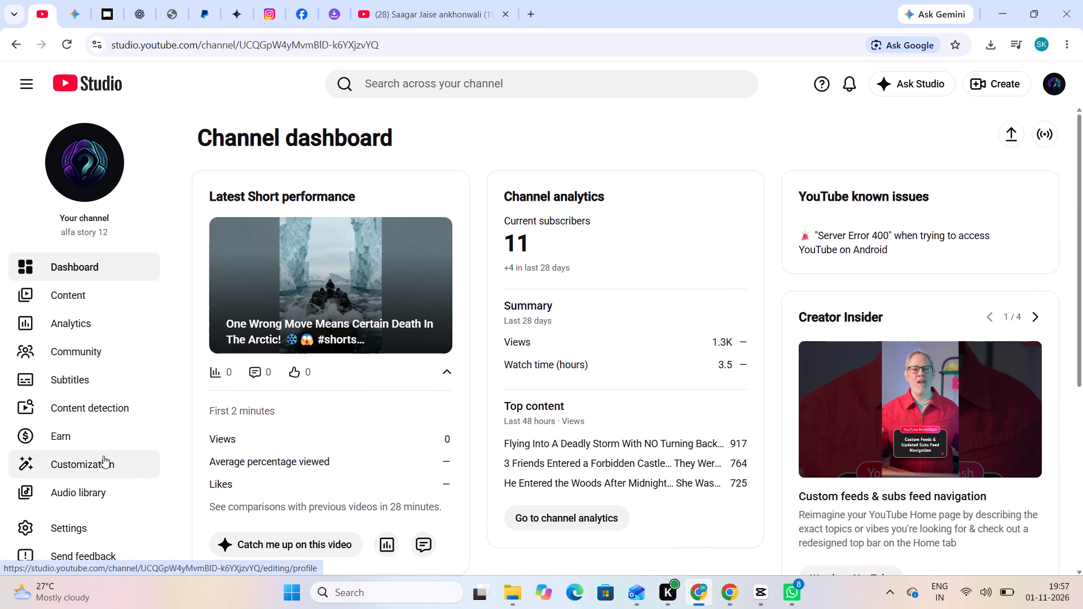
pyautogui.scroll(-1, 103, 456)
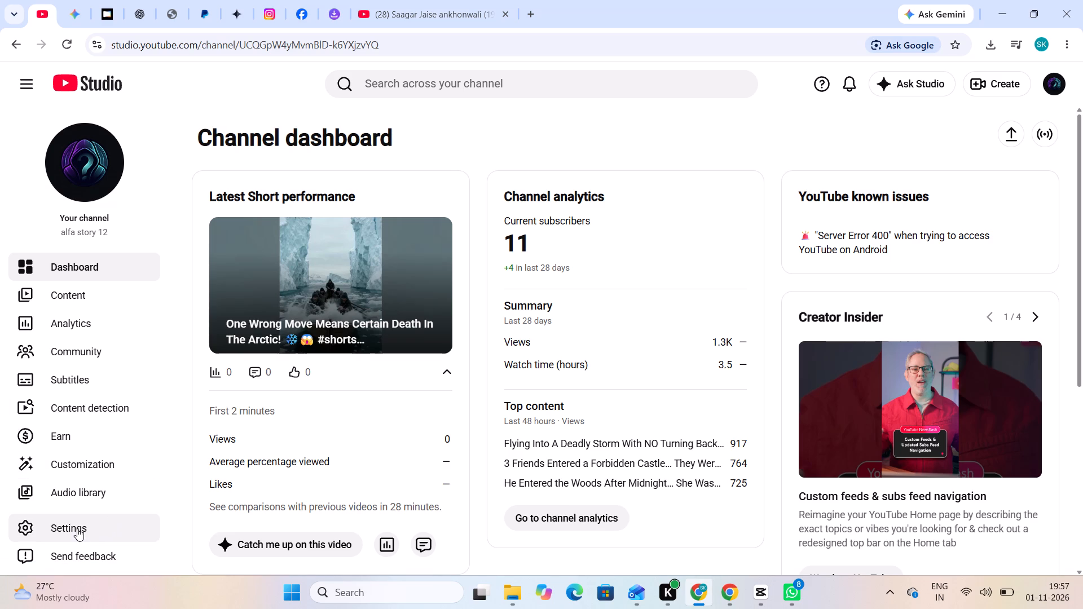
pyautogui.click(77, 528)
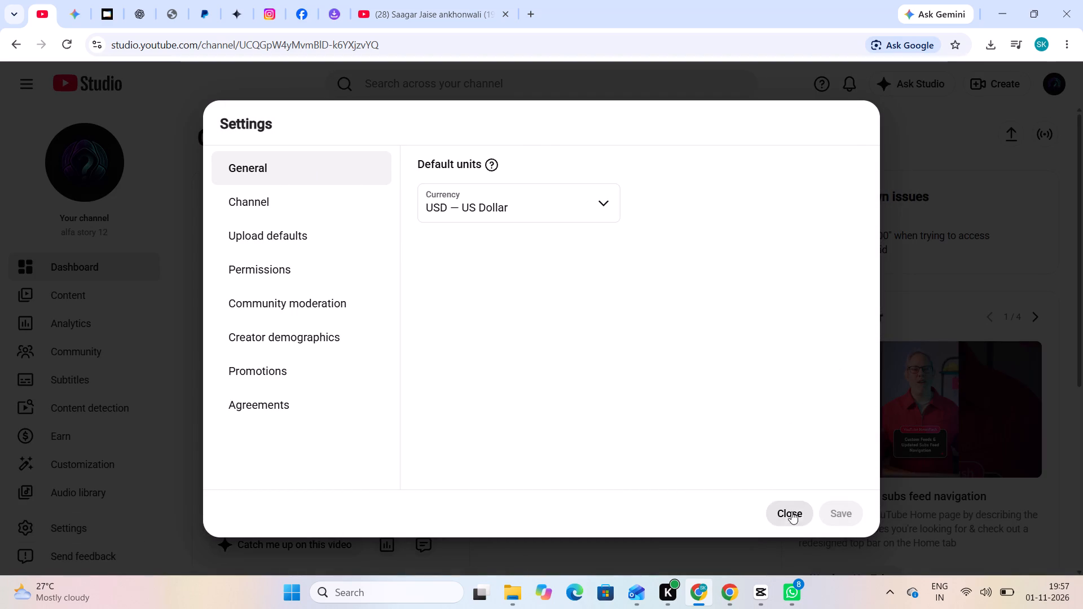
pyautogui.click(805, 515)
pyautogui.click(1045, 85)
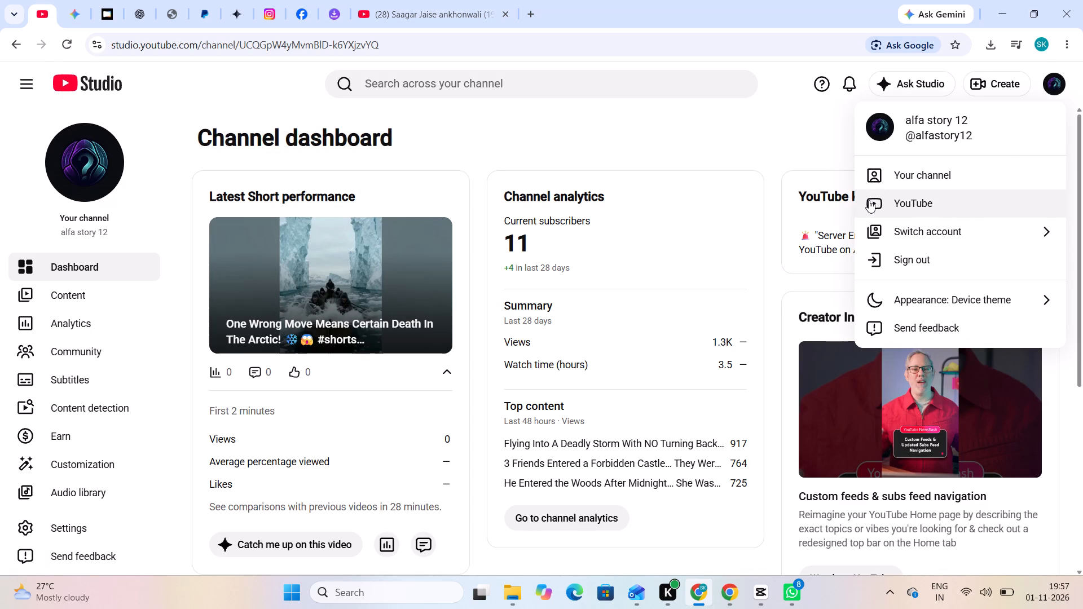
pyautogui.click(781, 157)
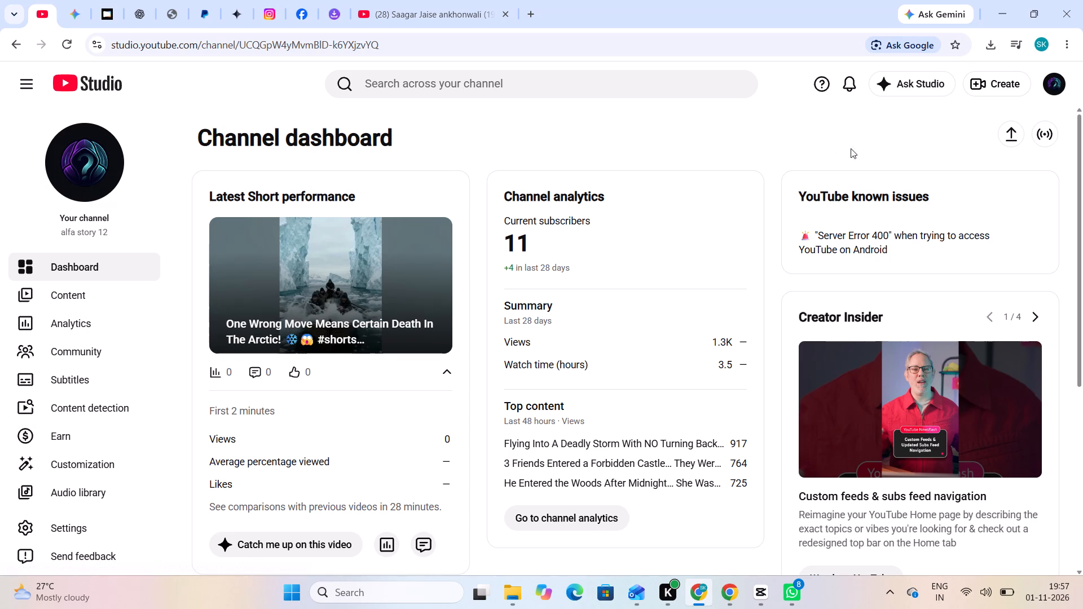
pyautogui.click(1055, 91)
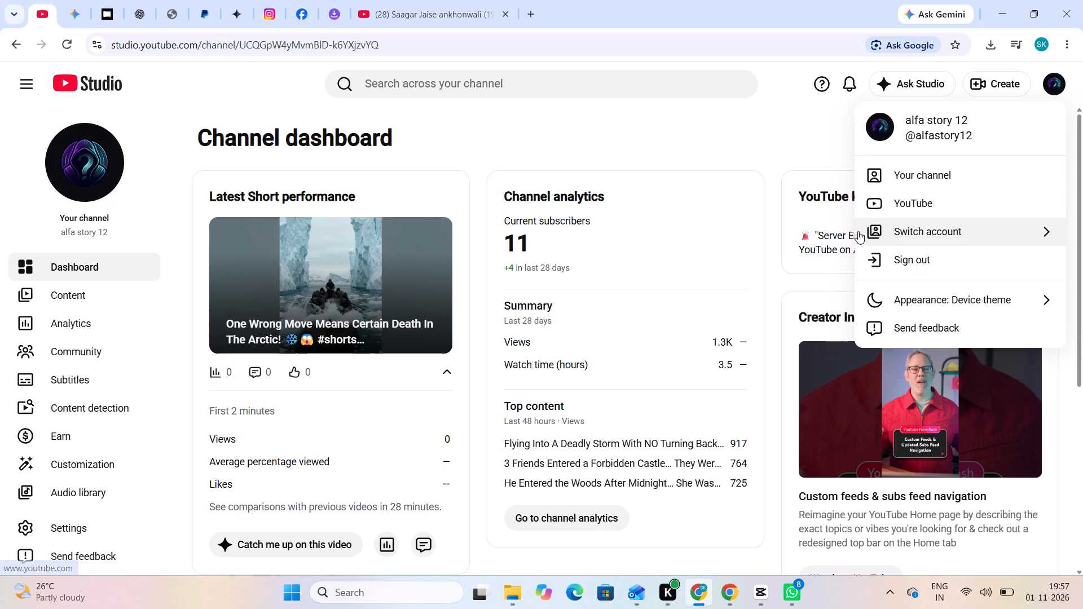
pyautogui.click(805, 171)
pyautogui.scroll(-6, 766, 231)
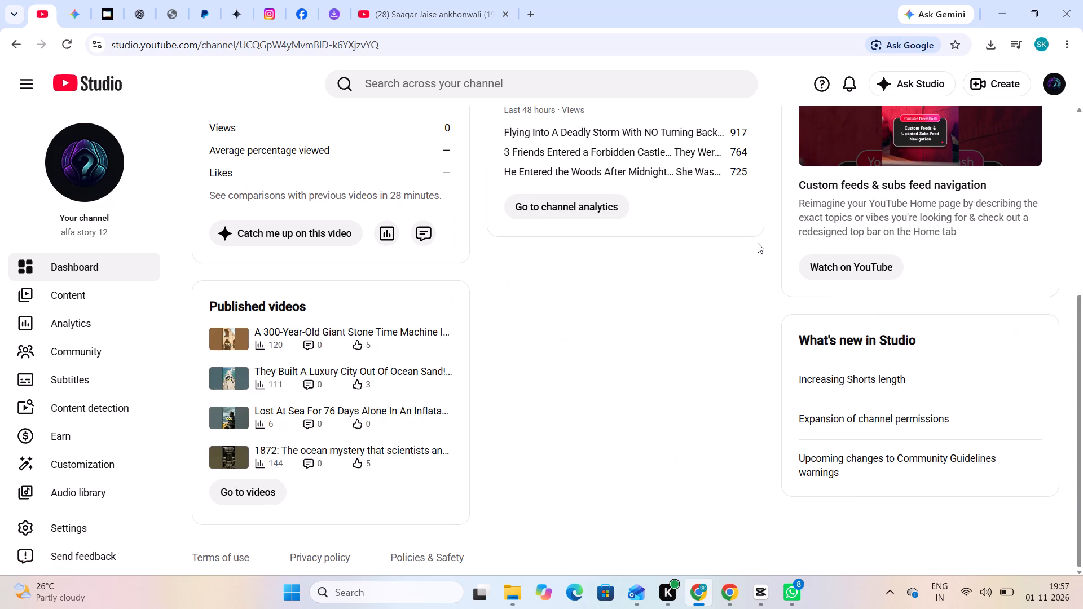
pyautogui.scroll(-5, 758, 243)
# Open the alfa story 12 channel page and look through its published Shorts and their view counts.
pyautogui.click(104, 174)
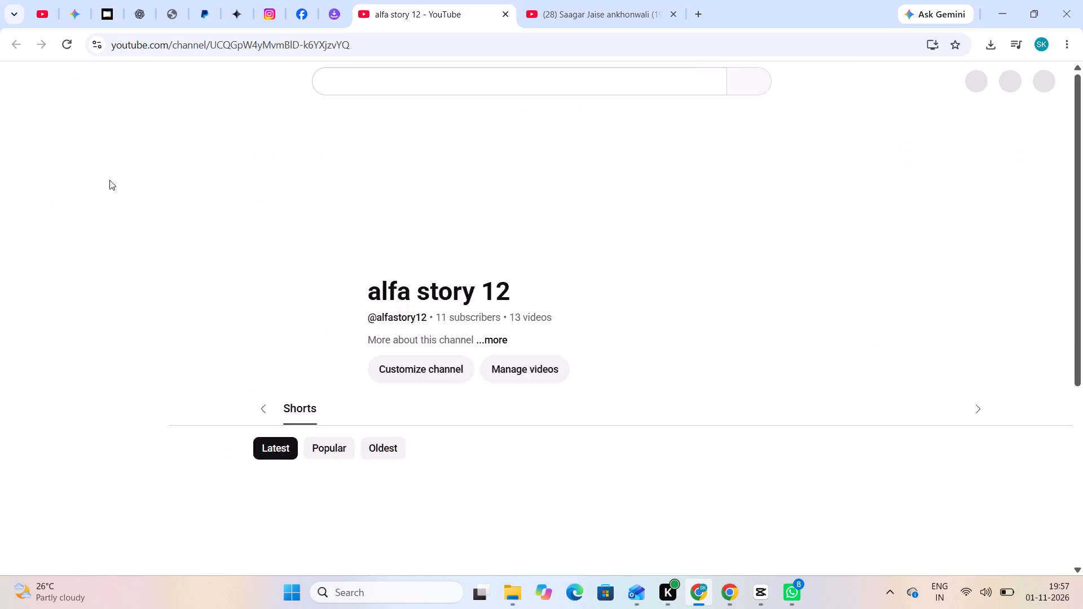
pyautogui.scroll(-1, 538, 329)
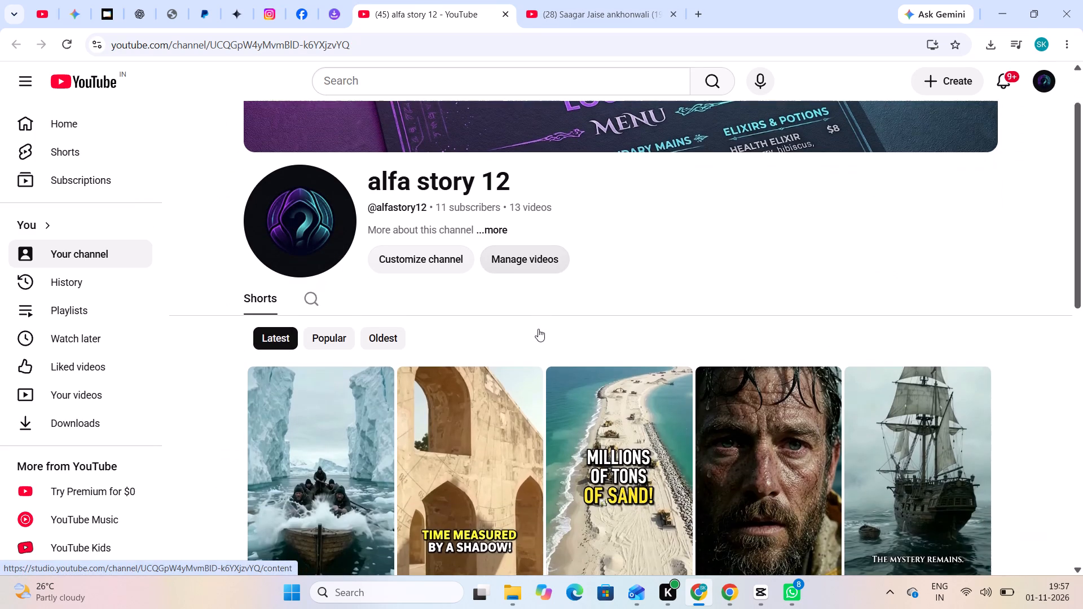
pyautogui.scroll(-2, 538, 329)
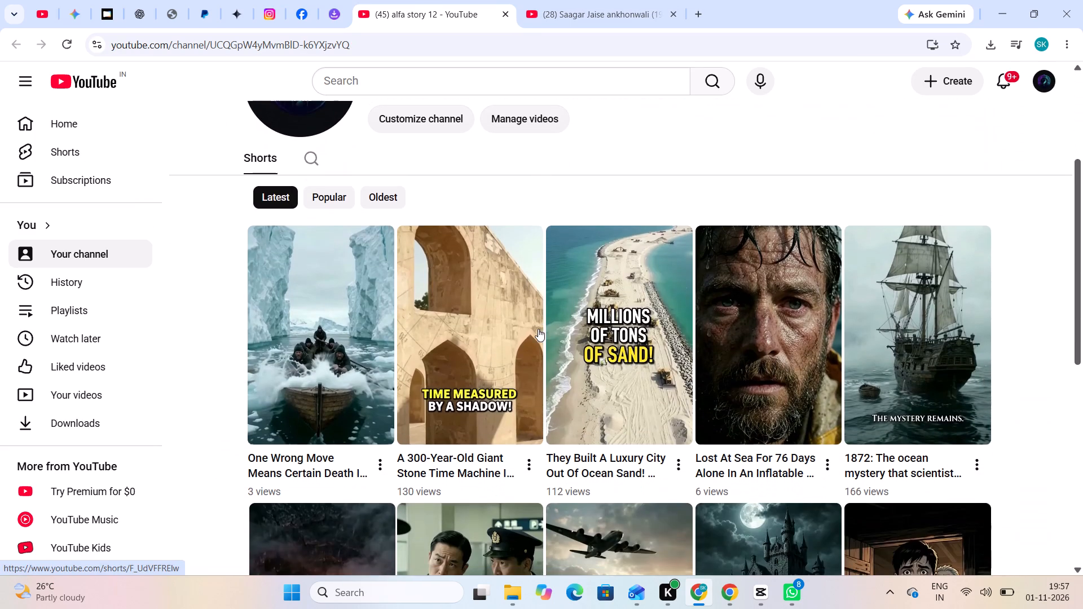
pyautogui.scroll(-1, 538, 329)
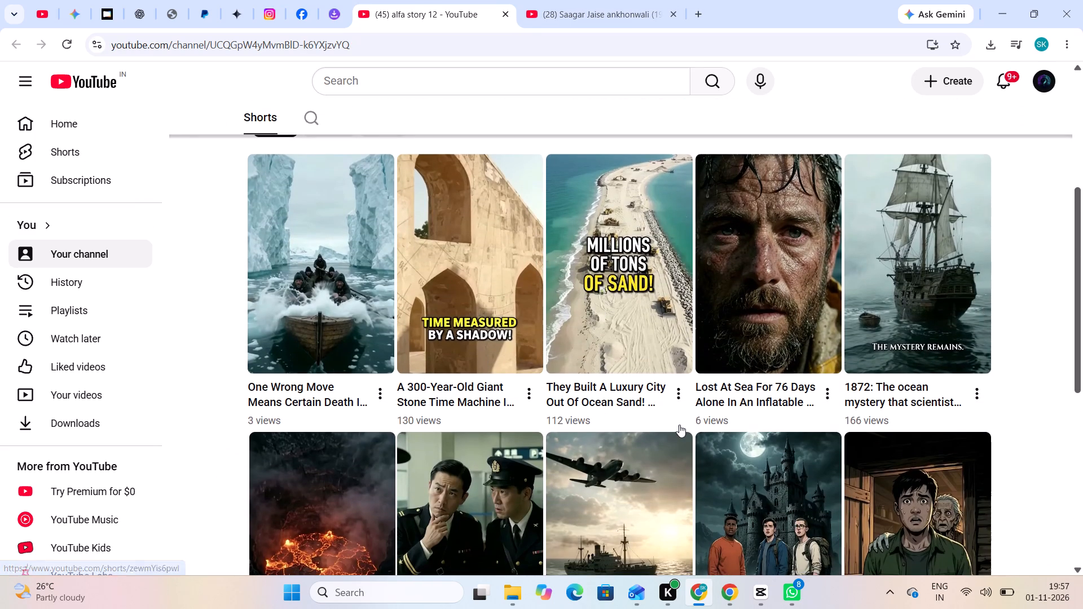
pyautogui.scroll(-3, 701, 414)
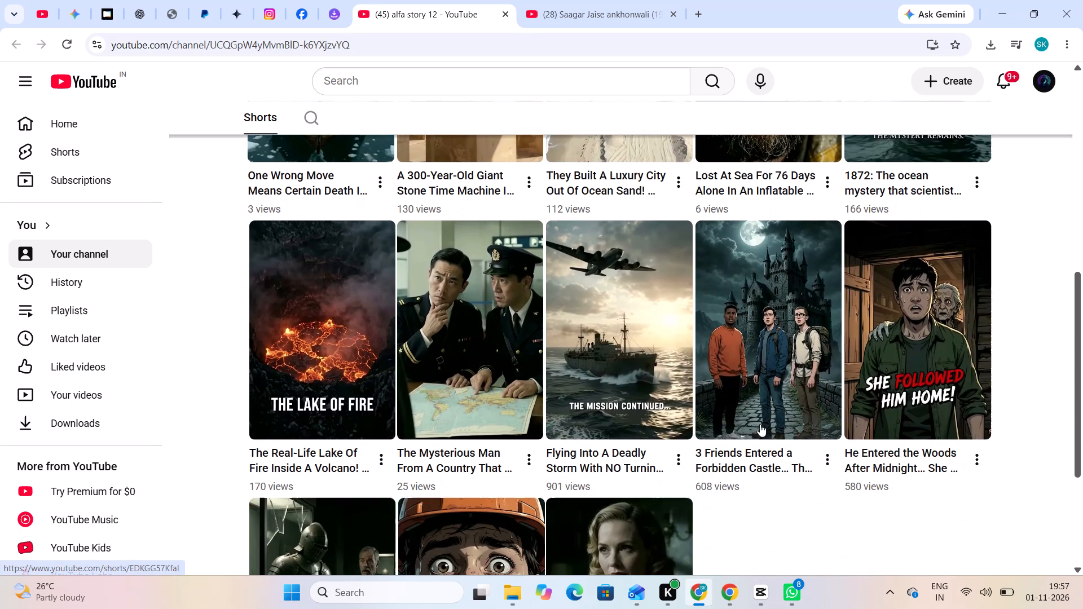
pyautogui.scroll(-5, 786, 422)
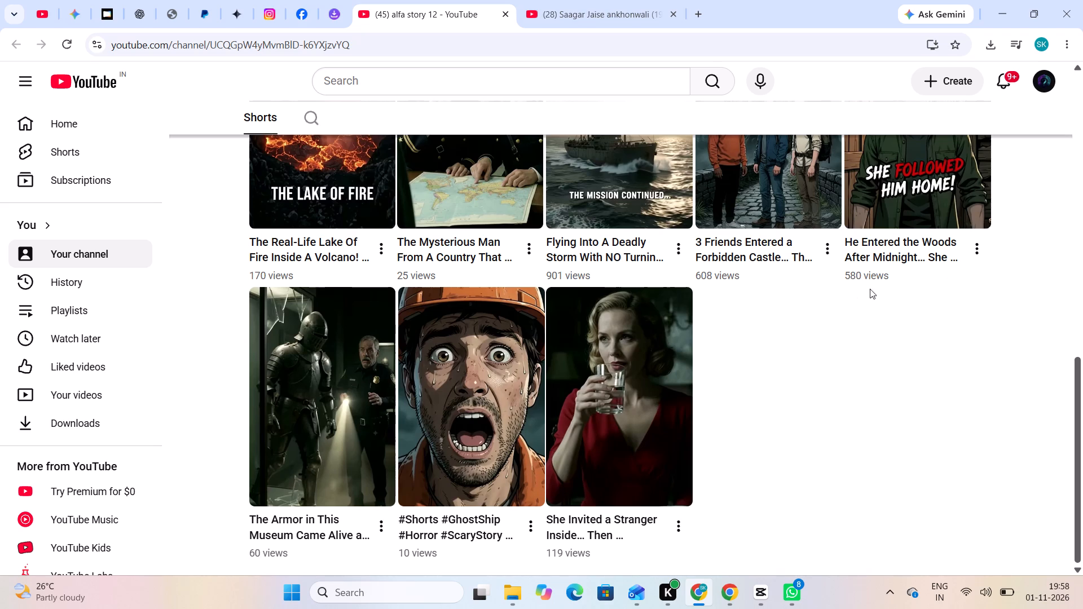
pyautogui.scroll(1, 856, 281)
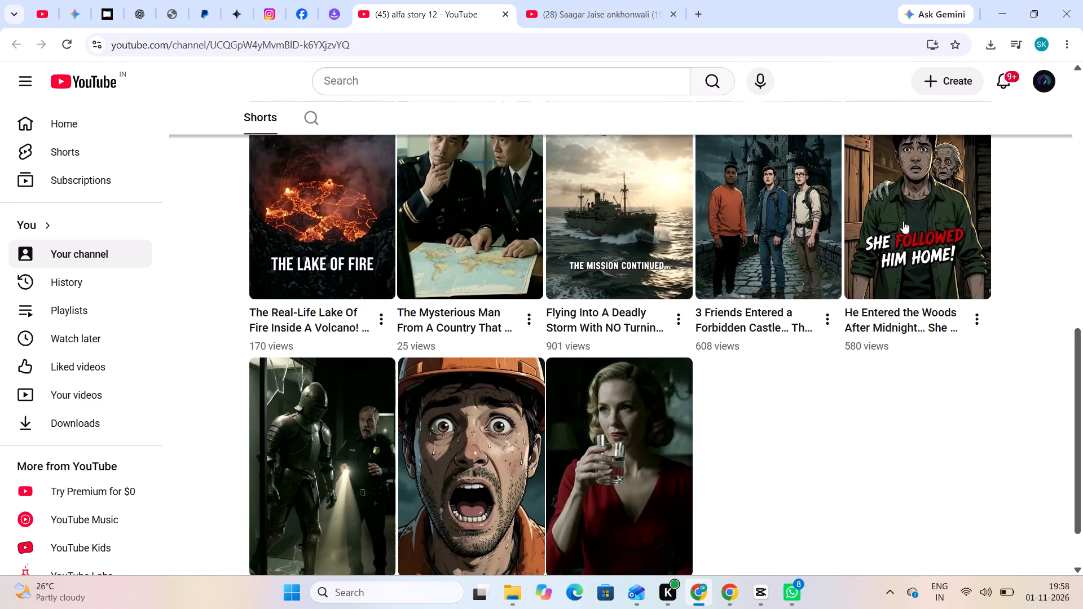
pyautogui.scroll(1, 576, 286)
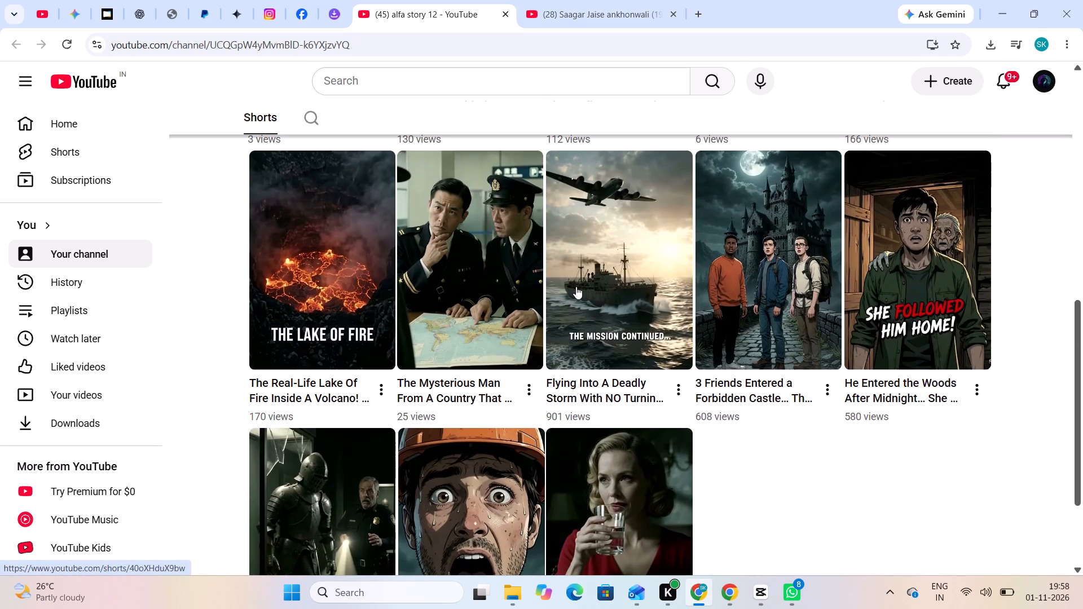
# Play the Short "Flying Into A Deadly Storm" and return to the alfa story 12 channel page.
pyautogui.click(620, 288)
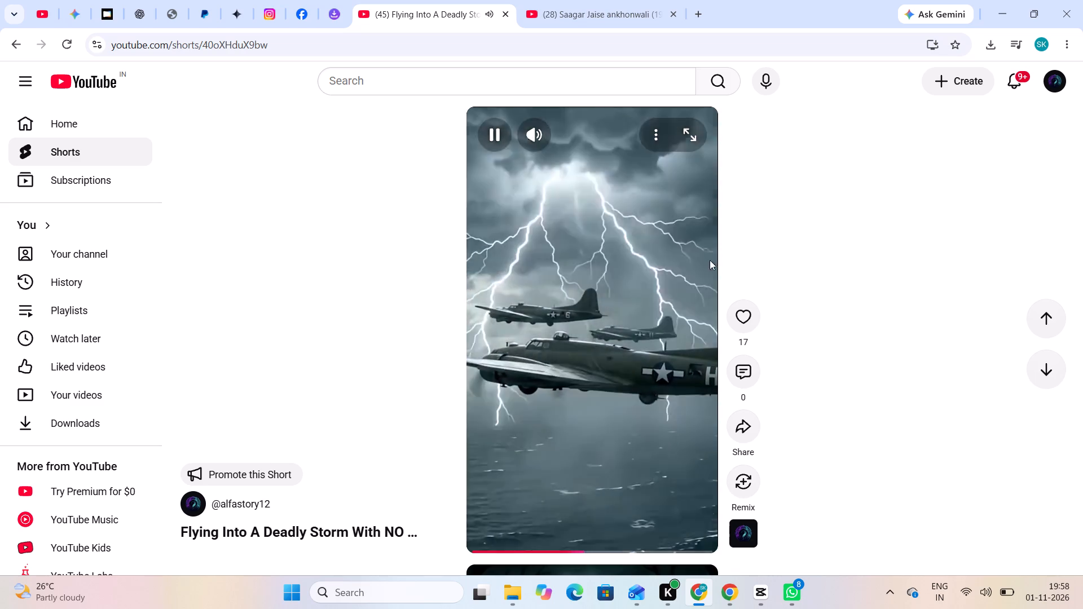
pyautogui.click(851, 245)
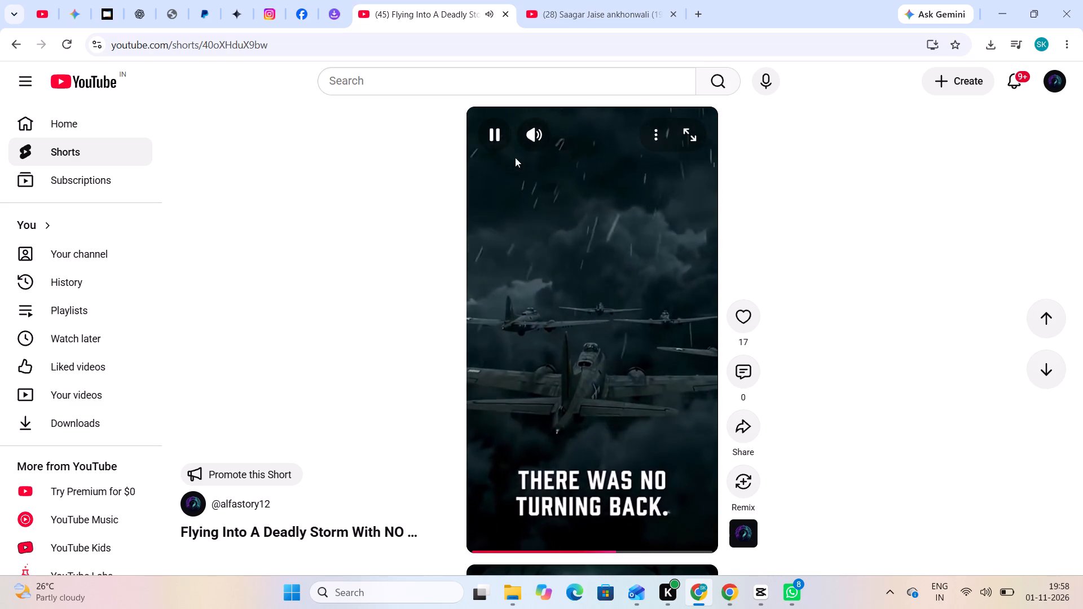
pyautogui.click(12, 39)
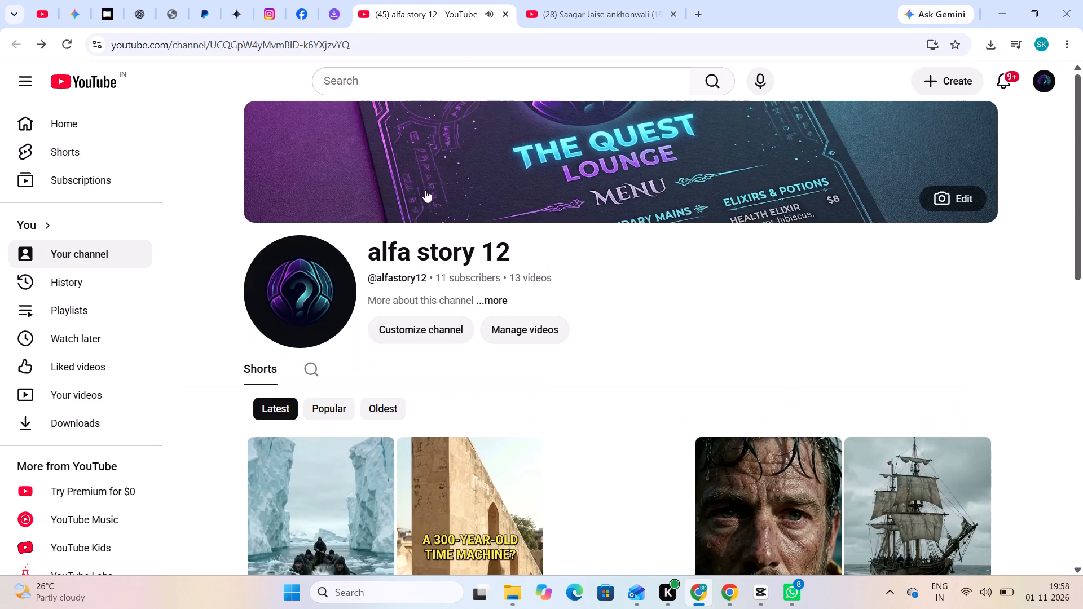
# Review the view counts of all alfa story 12 Shorts again, from the latest to the oldest.
pyautogui.scroll(-4, 440, 336)
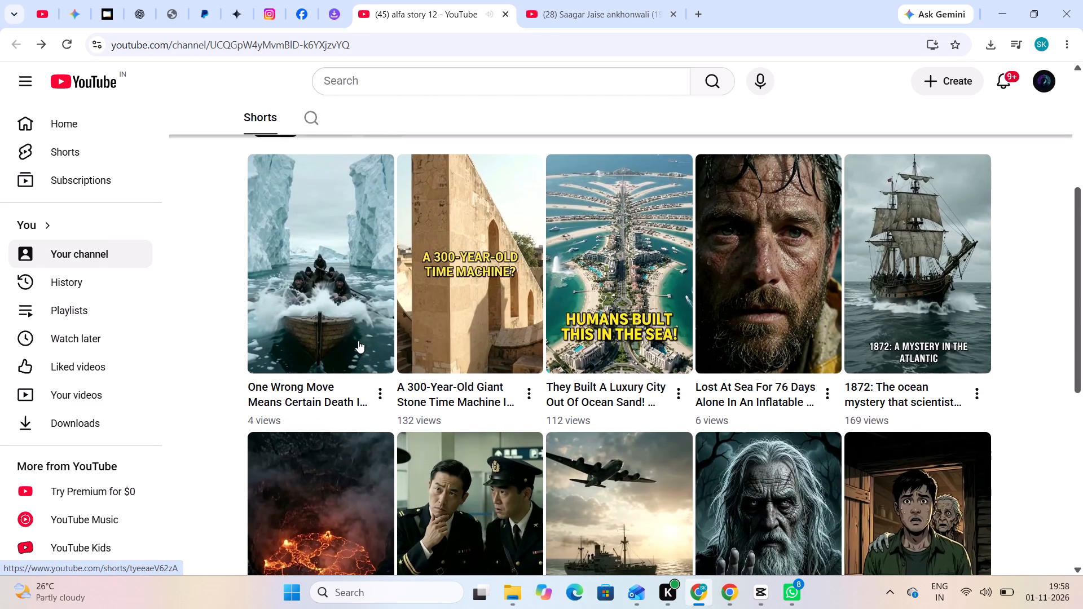
pyautogui.scroll(-1, 360, 351)
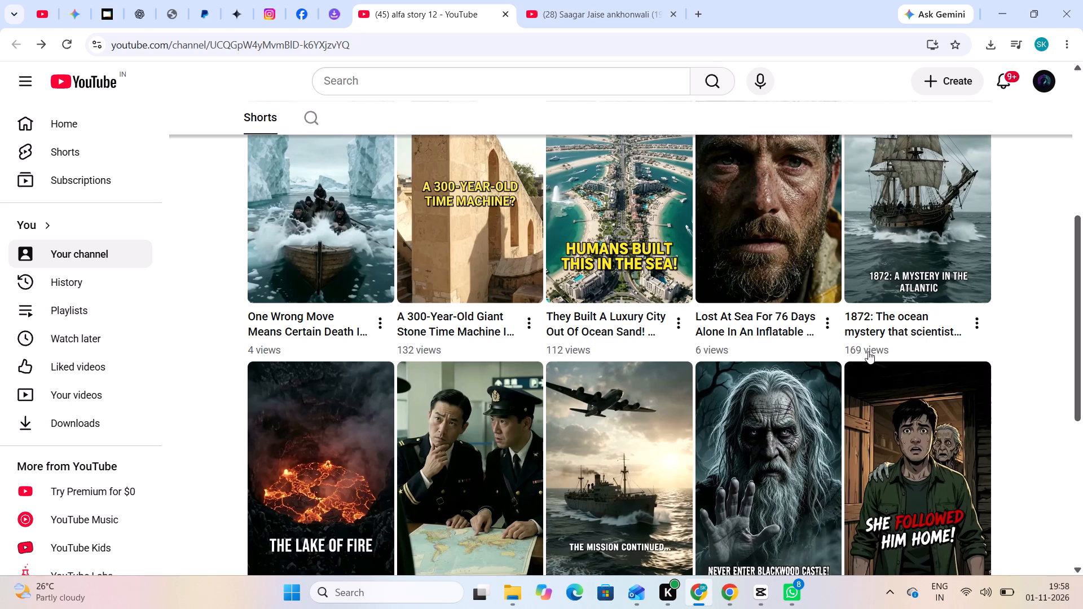
pyautogui.scroll(-2, 882, 354)
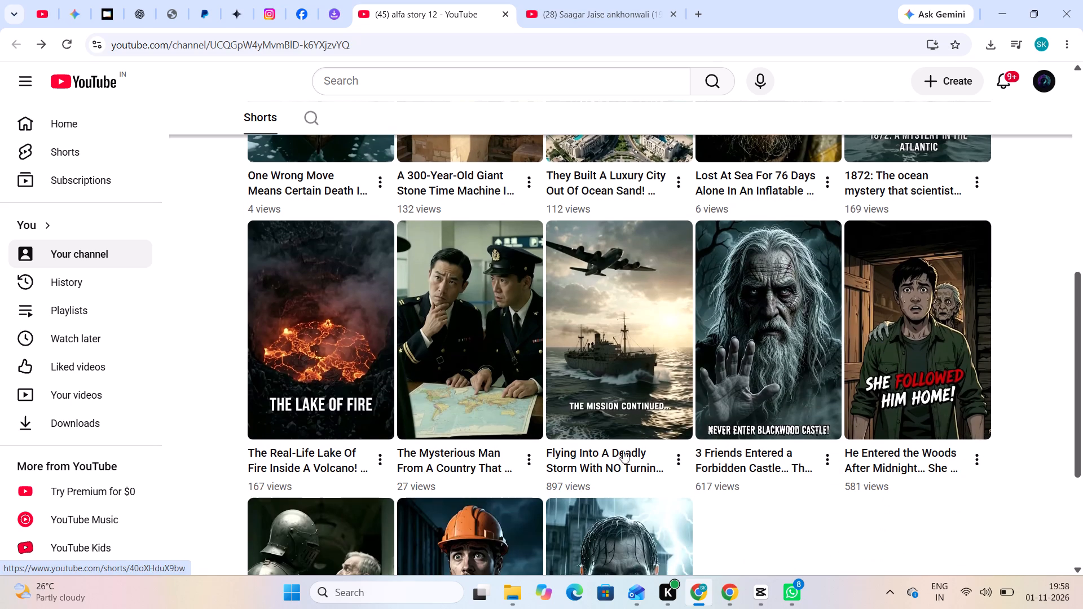
pyautogui.scroll(-1, 557, 498)
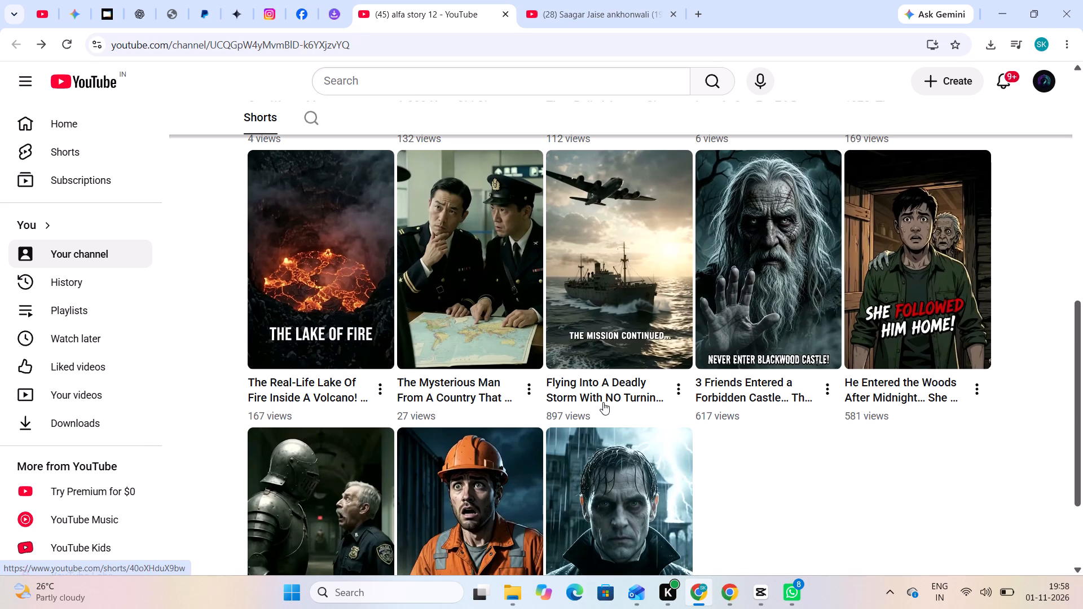
pyautogui.scroll(-1, 603, 402)
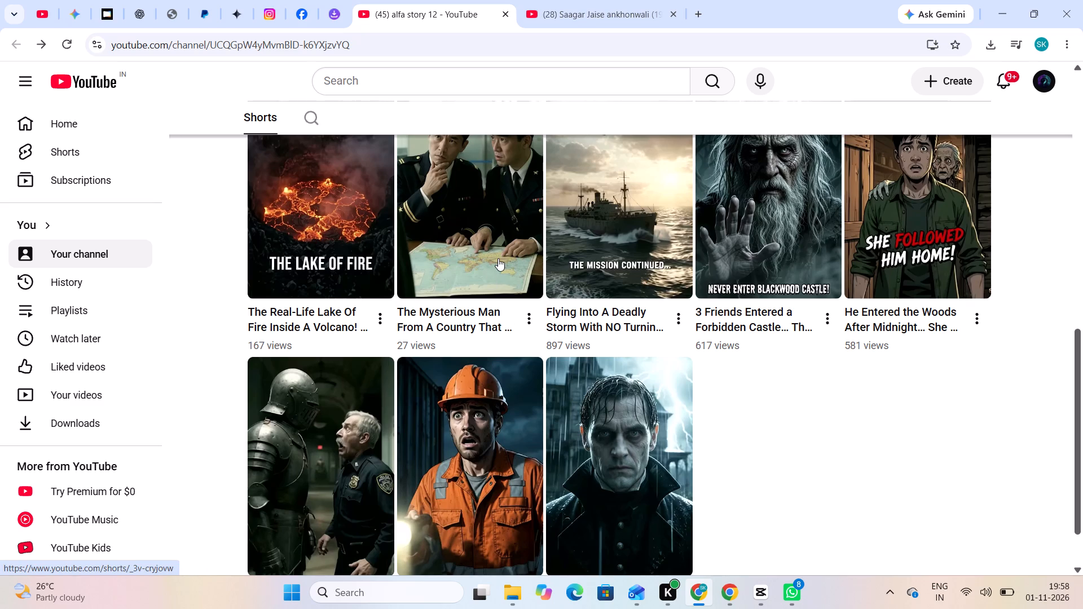
pyautogui.scroll(-3, 545, 306)
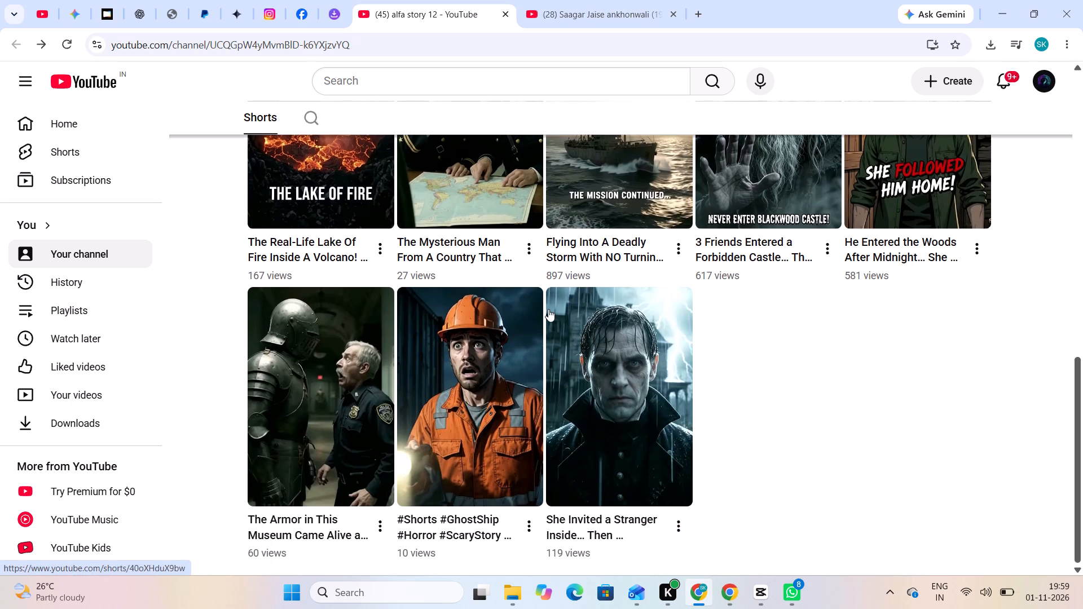
pyautogui.scroll(14, 413, 171)
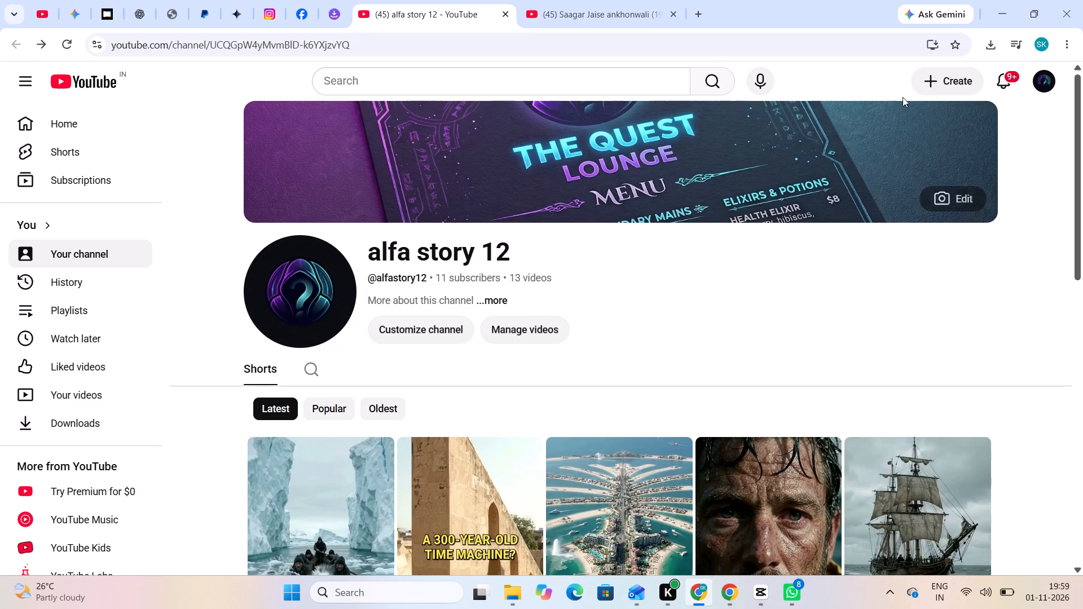
# Switch to the other Chrome window and examine the mys story 143 channel's Shorts and their view counts.
pyautogui.click(1047, 78)
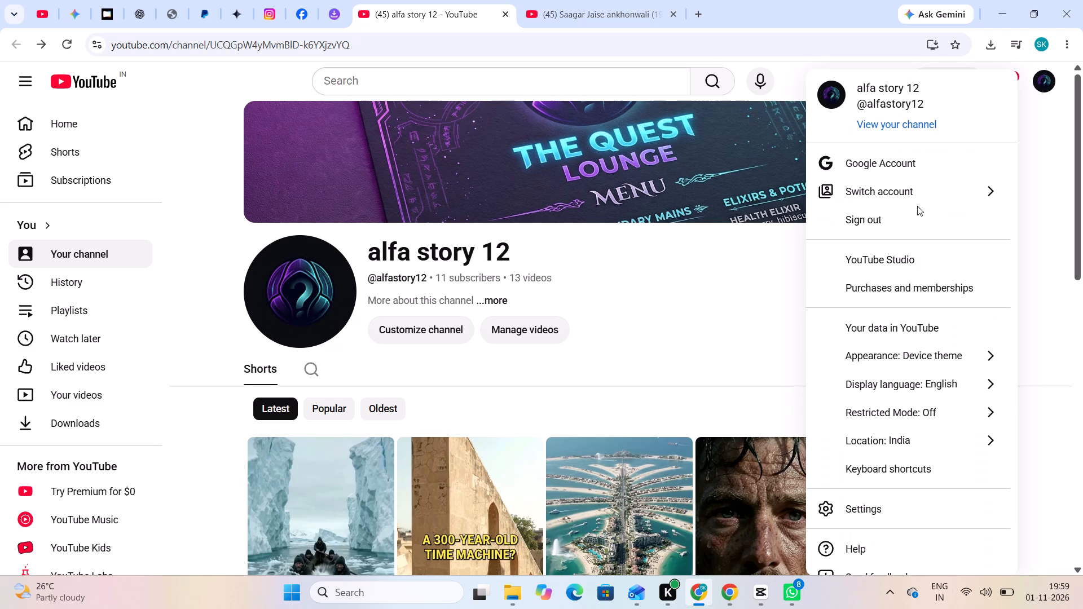
pyautogui.click(730, 592)
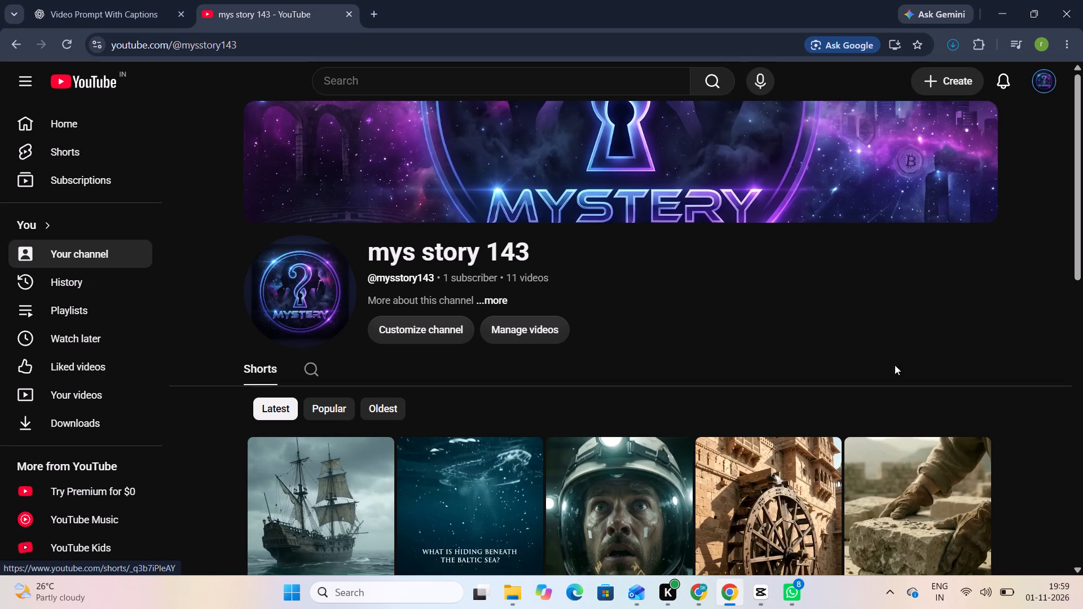
pyautogui.click(1043, 86)
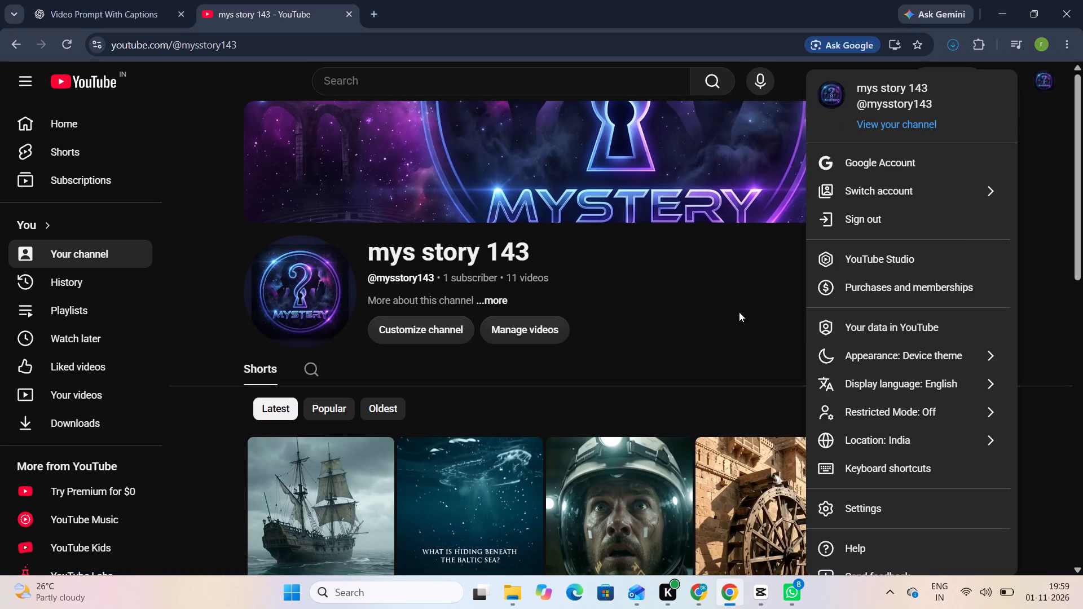
pyautogui.click(739, 313)
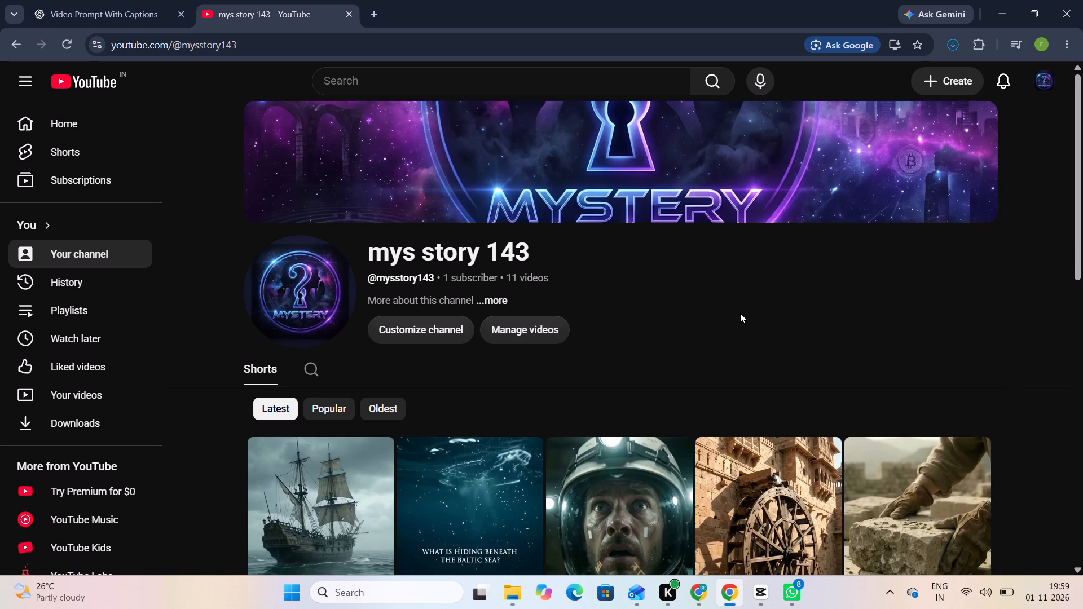
pyautogui.scroll(-5, 740, 313)
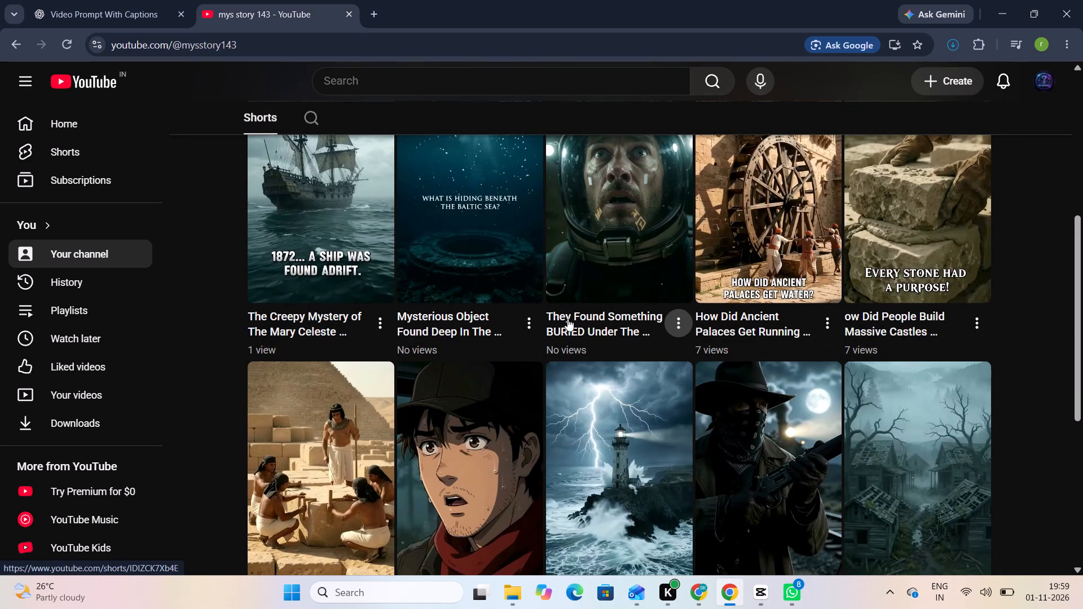
pyautogui.scroll(-2, 671, 294)
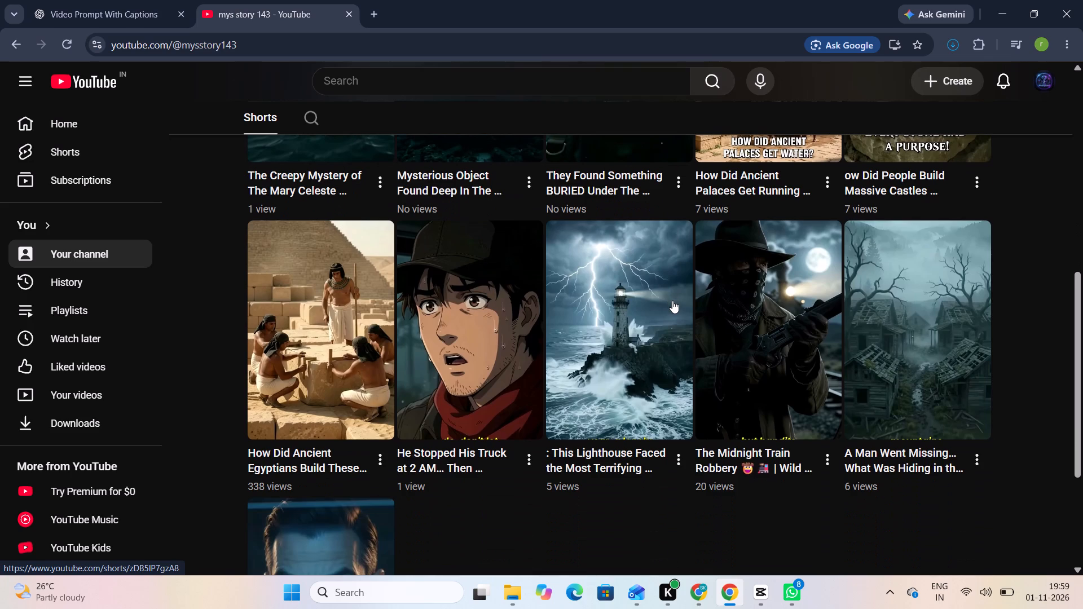
pyautogui.scroll(-4, 685, 306)
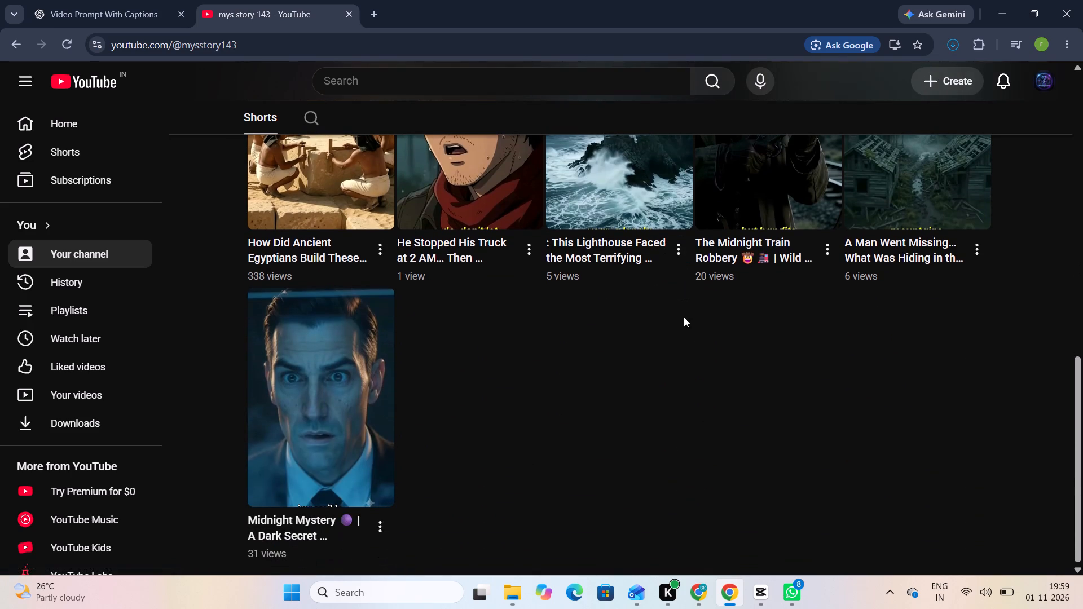
# Look through the mys story 143 channel's Shorts and their view counts once more.
pyautogui.scroll(3, 684, 316)
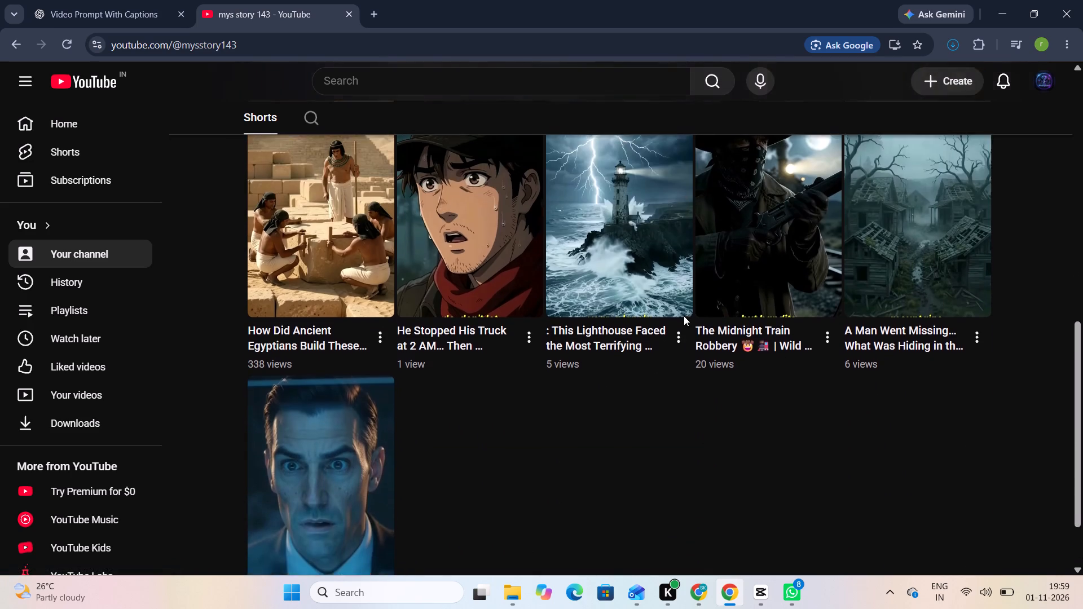
pyautogui.scroll(2, 684, 316)
pyautogui.scroll(-2, 684, 316)
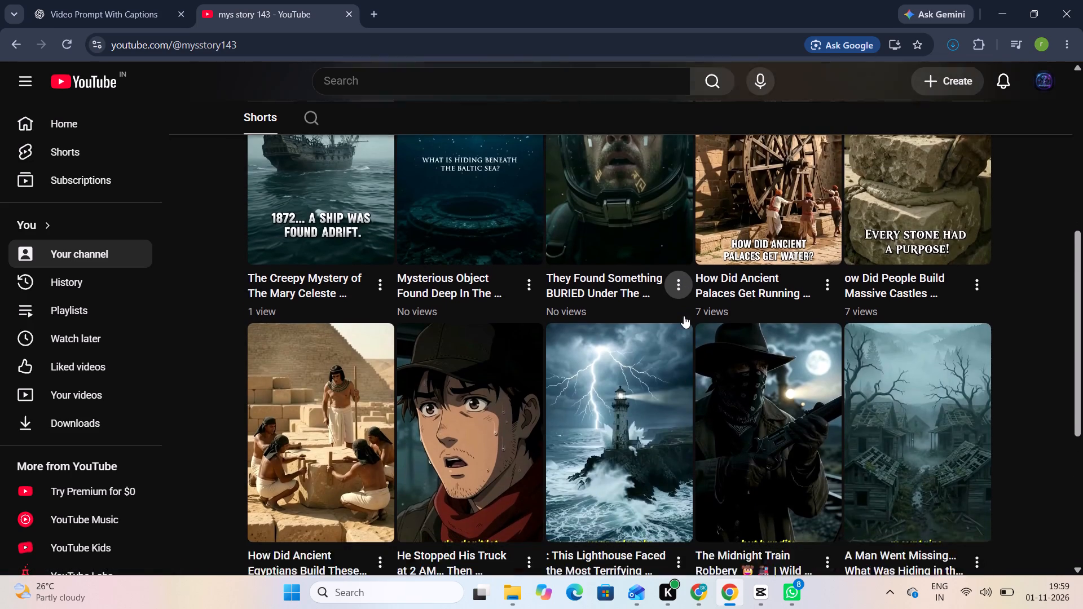
pyautogui.scroll(-2, 684, 316)
pyautogui.scroll(-2, 609, 359)
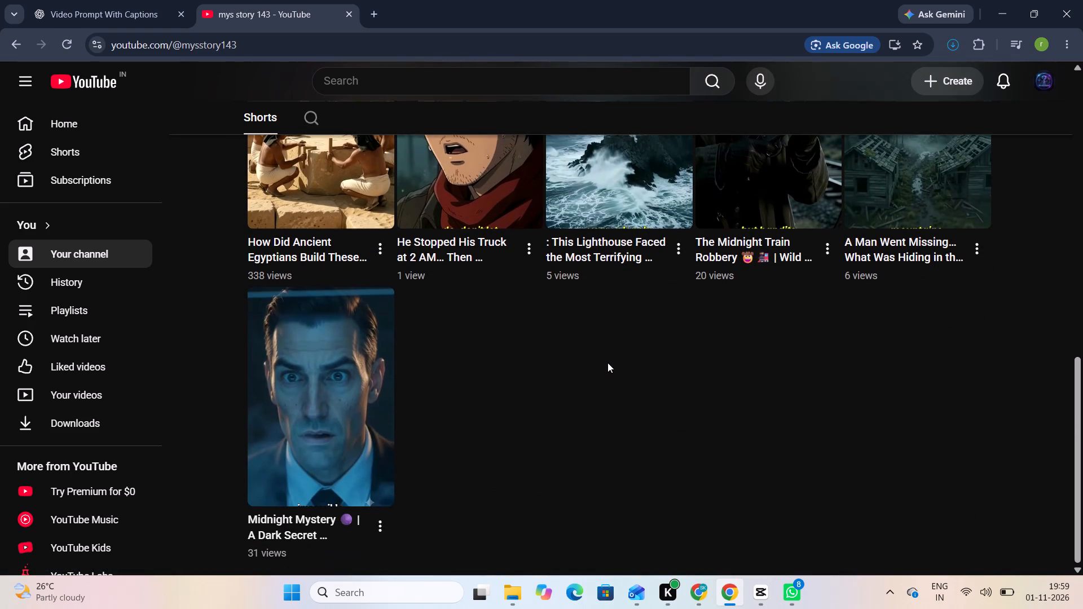
pyautogui.scroll(9, 521, 336)
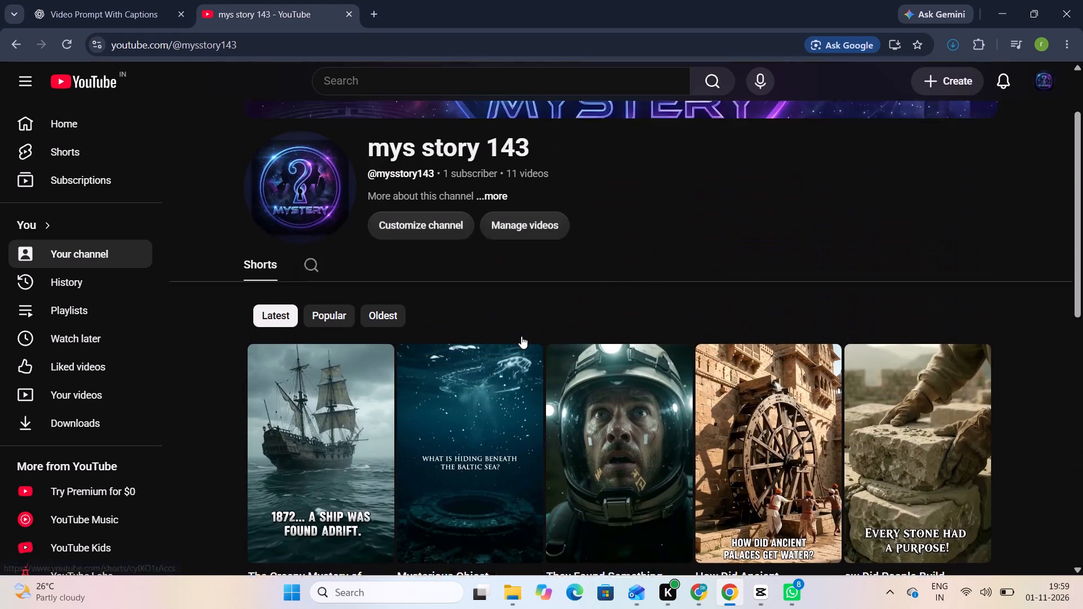
pyautogui.scroll(1, 521, 336)
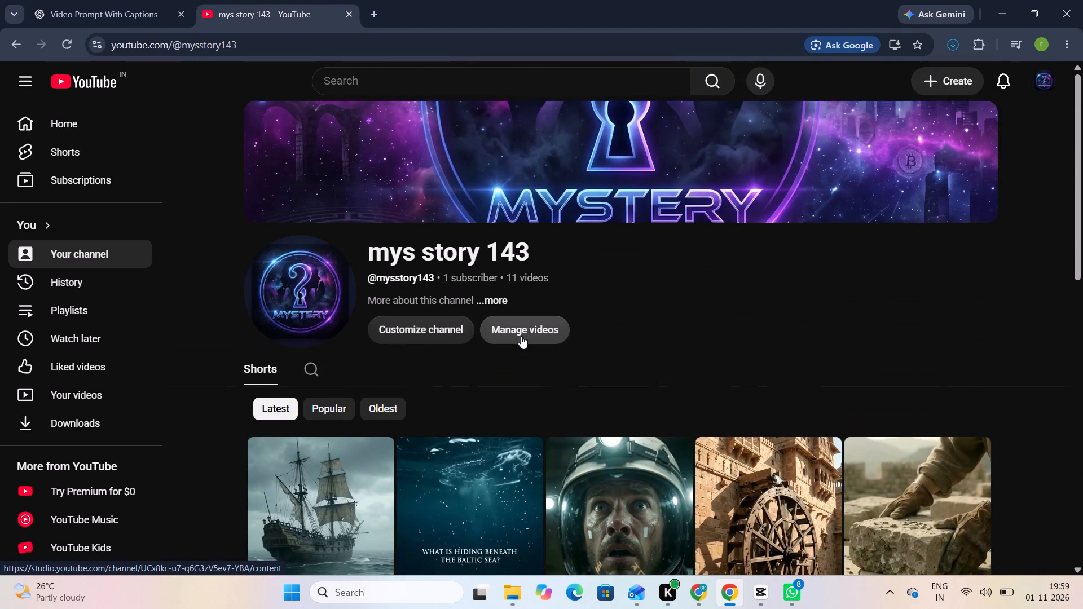
pyautogui.scroll(2, 521, 336)
# Upload the video 6_gwr_video_mvp from the final folder in Downloads to the mys story 143 channel.
pyautogui.click(957, 81)
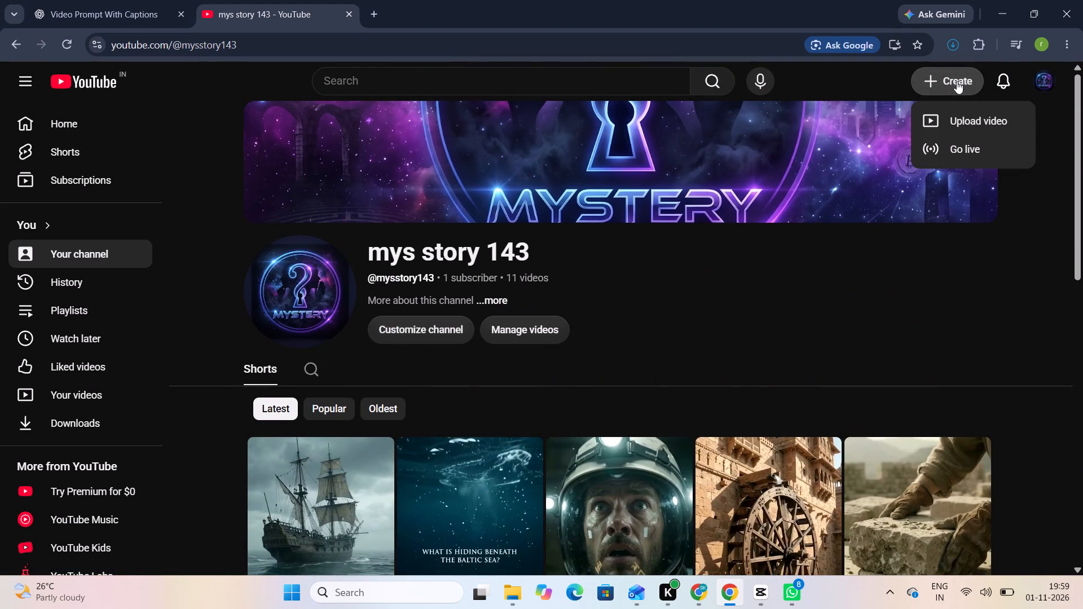
pyautogui.click(966, 119)
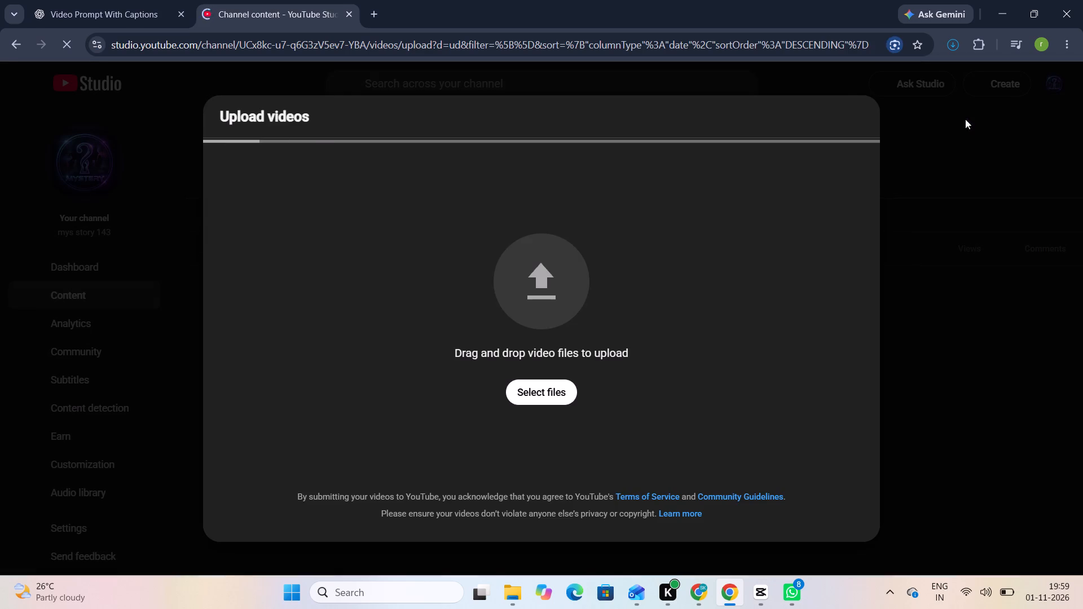
pyautogui.click(551, 388)
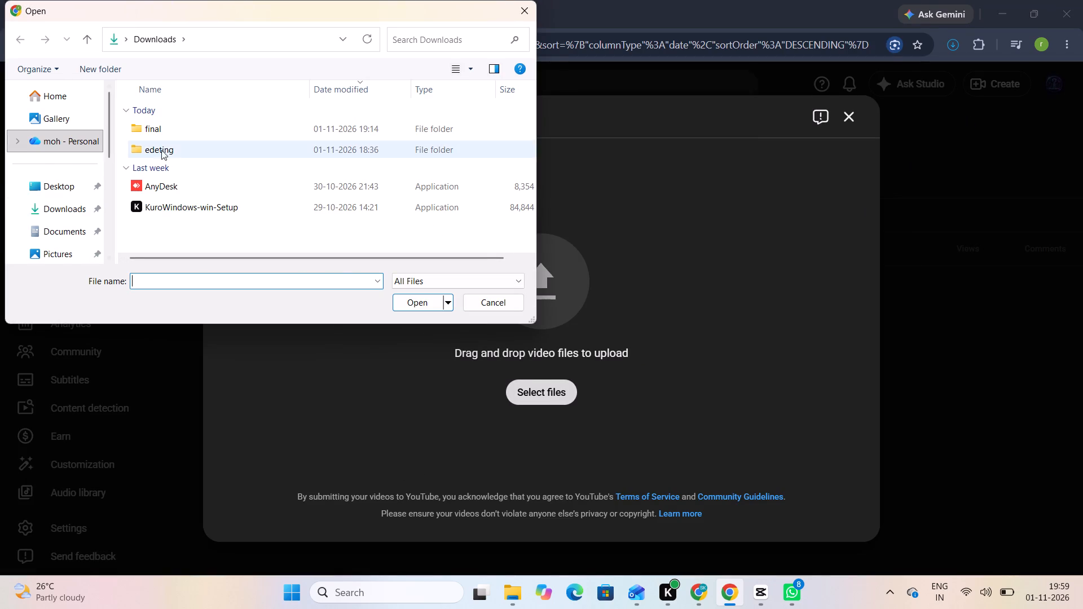
pyautogui.doubleClick(197, 129)
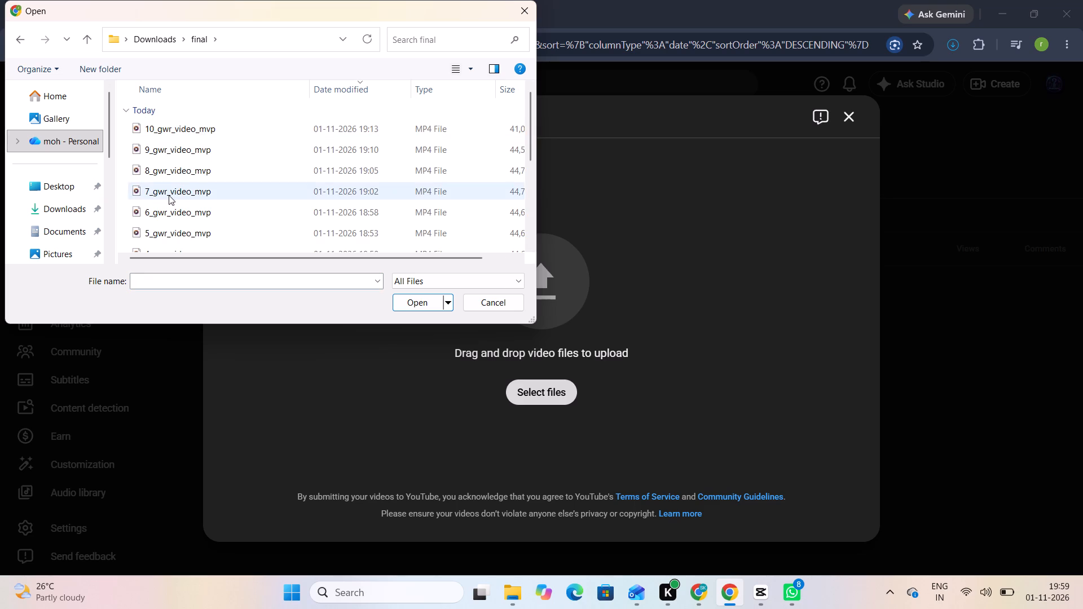
pyautogui.click(74, 215)
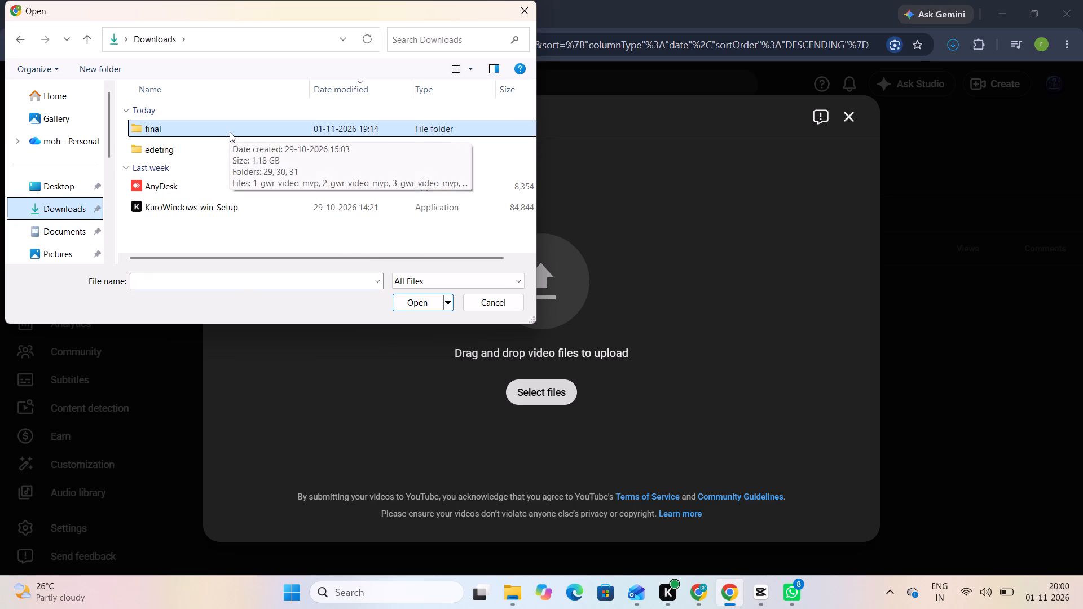
pyautogui.doubleClick(230, 132)
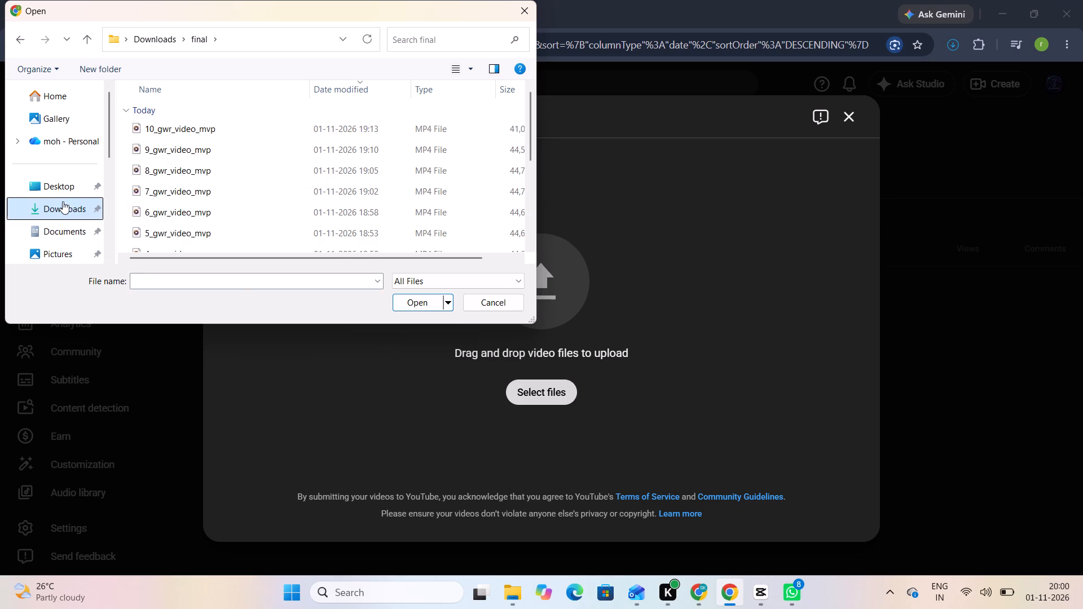
pyautogui.scroll(1, 182, 221)
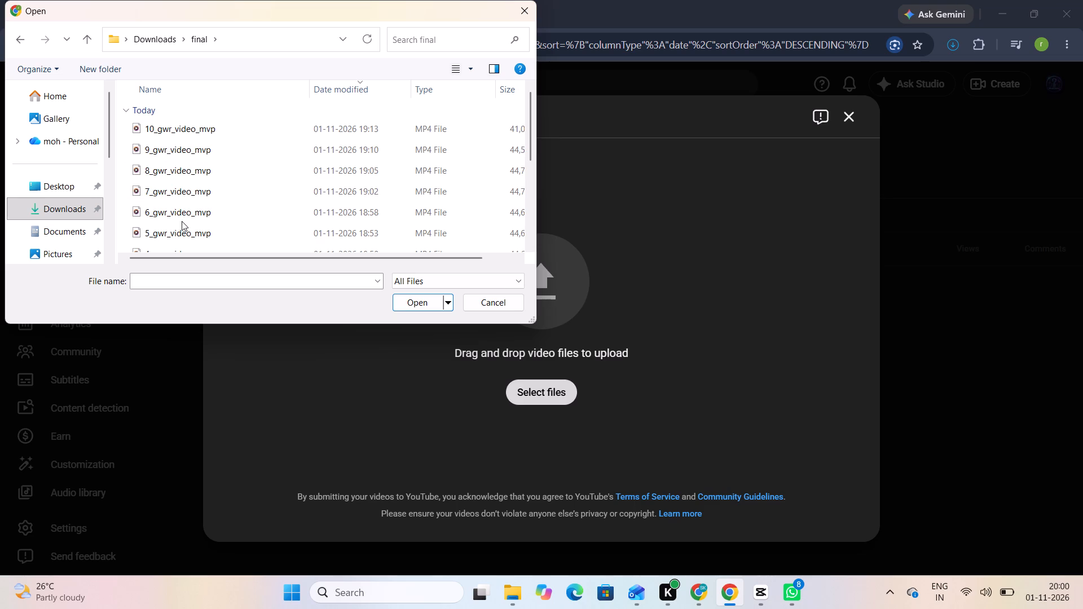
pyautogui.scroll(-1, 182, 221)
pyautogui.scroll(1, 182, 221)
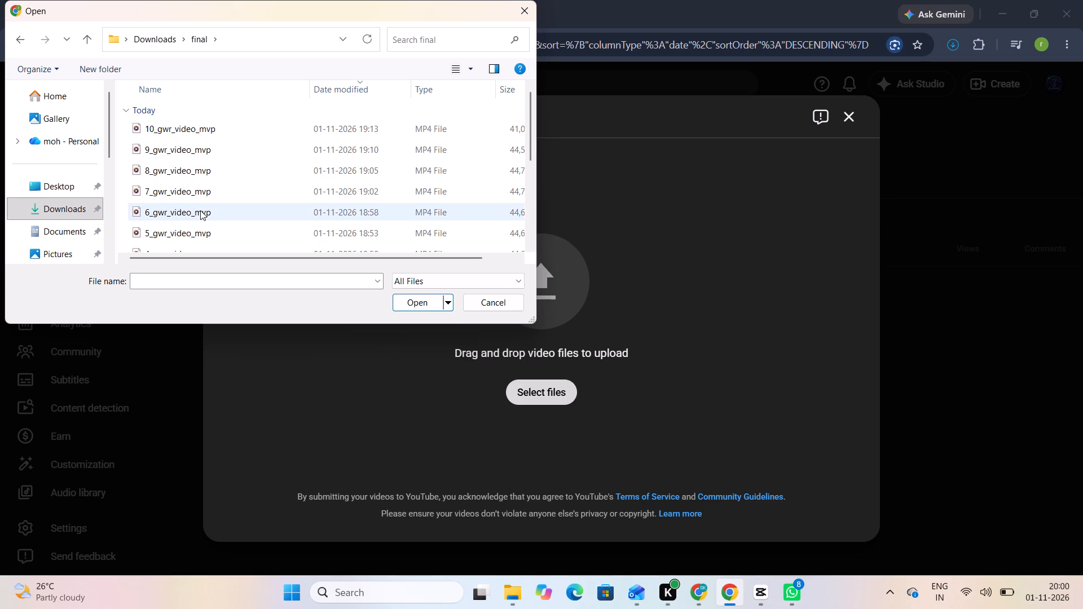
pyautogui.click(200, 210)
pyautogui.click(413, 310)
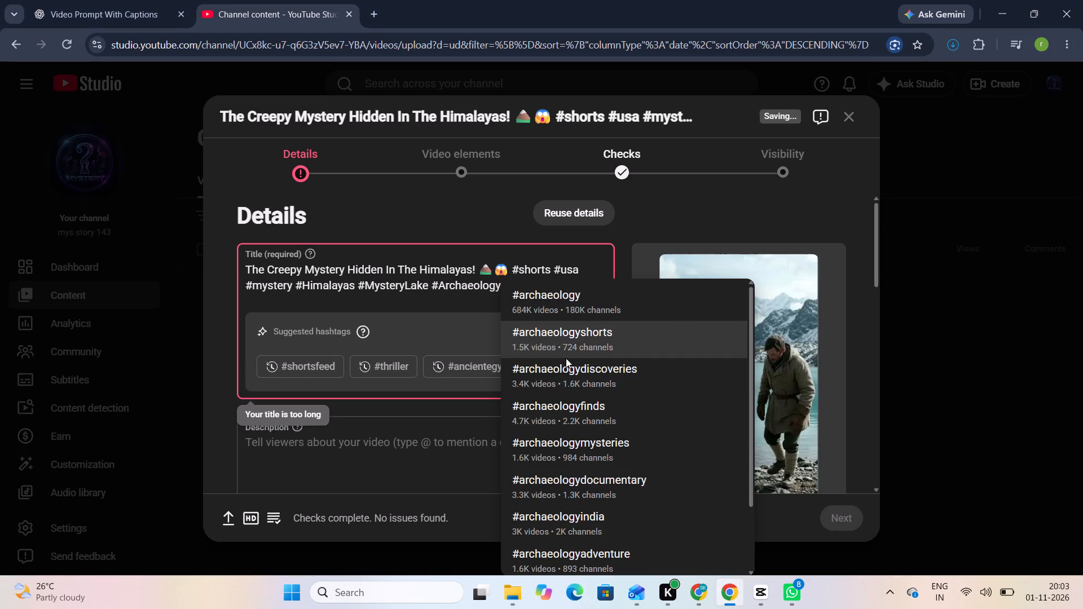
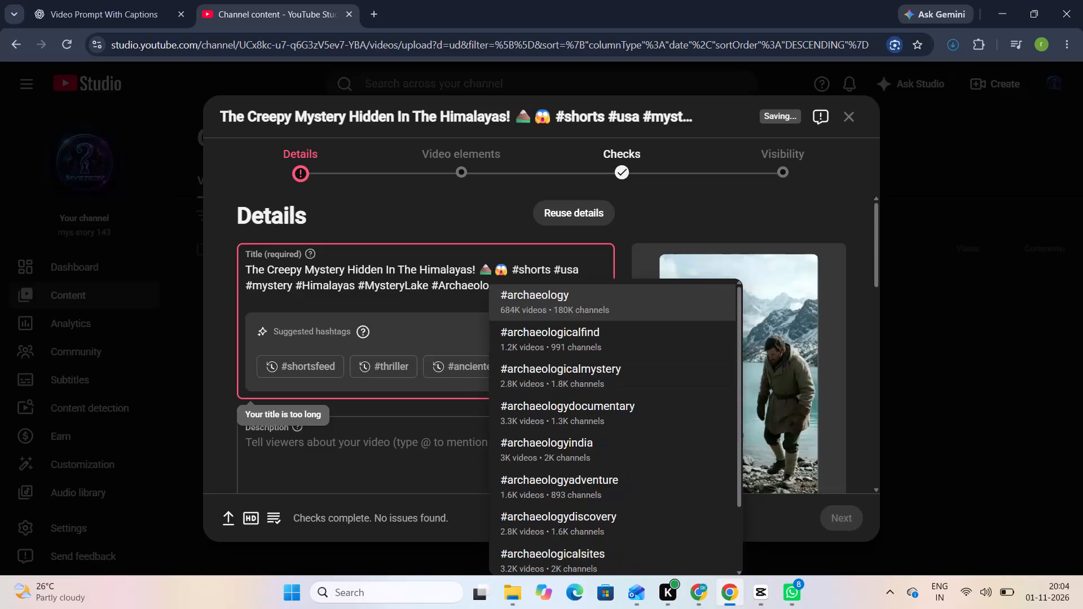
# Shorten the video's title by removing the trailing #Archaeolo hashtag, ending it with the suggested hashtag #mysterylake.
pyautogui.press('BackSpace')
pyautogui.press('BackSpace')
pyautogui.press('BackSpace')
pyautogui.press('BackSpace')
pyautogui.press('BackSpace')
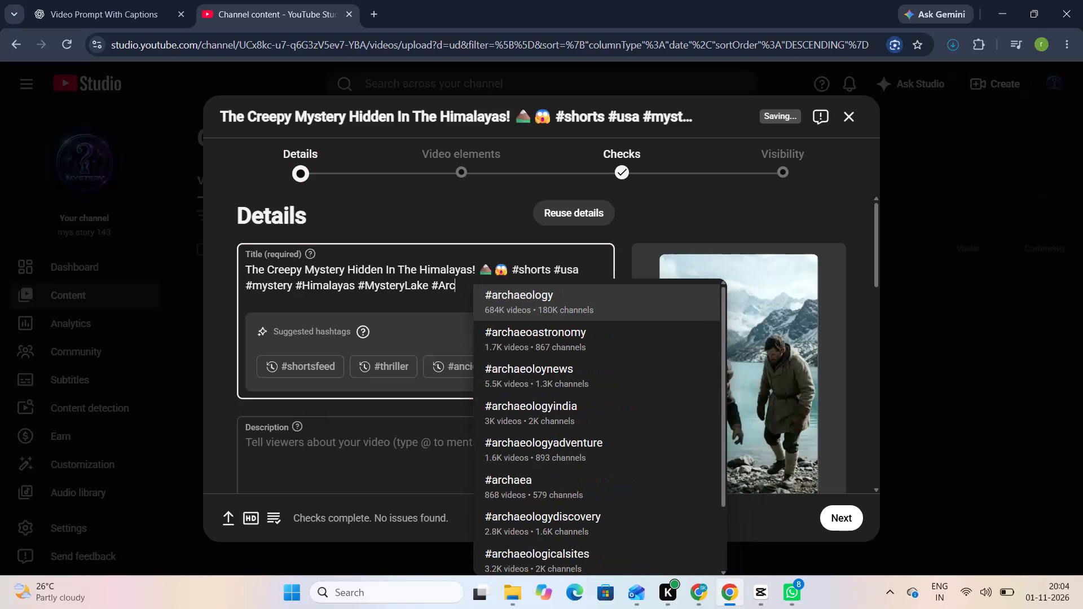
pyautogui.press('BackSpace')
pyautogui.press('BackSpace')
pyautogui.press('BackSpace')
pyautogui.press('BackSpace')
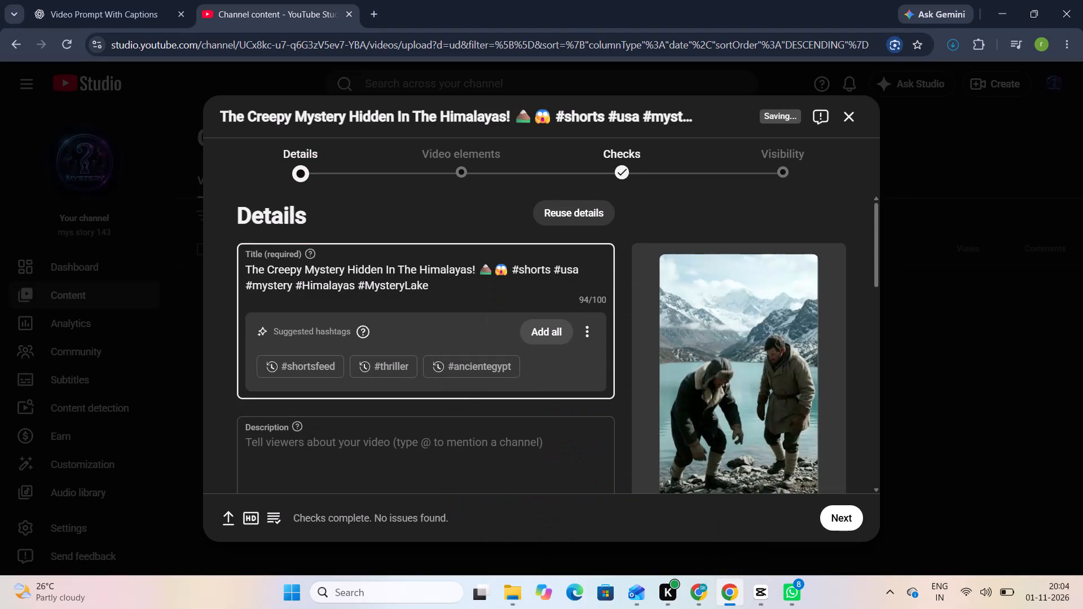
pyautogui.press('BackSpace')
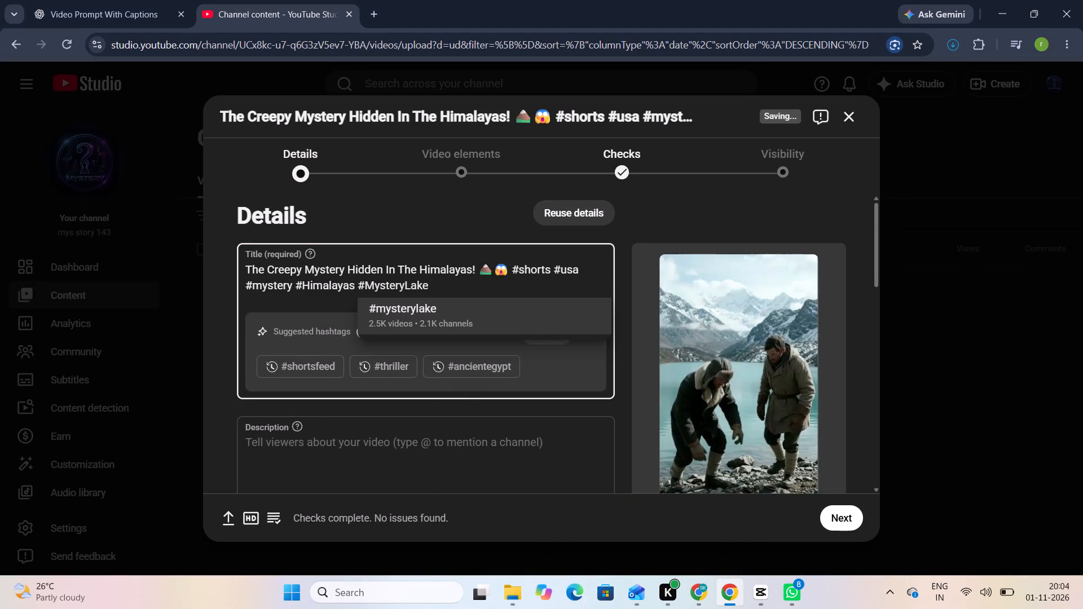
pyautogui.click(404, 311)
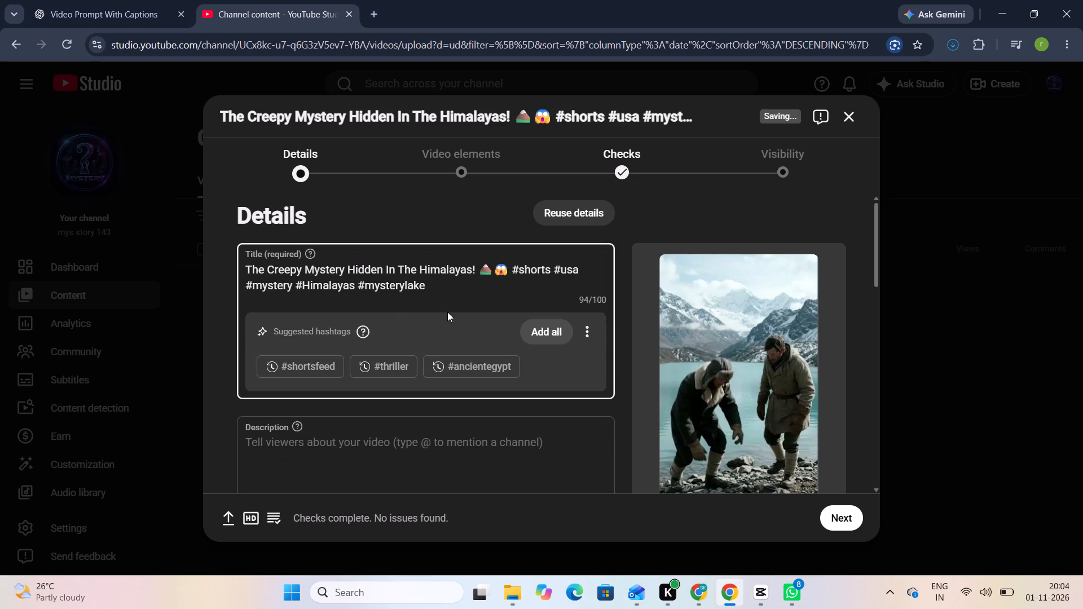
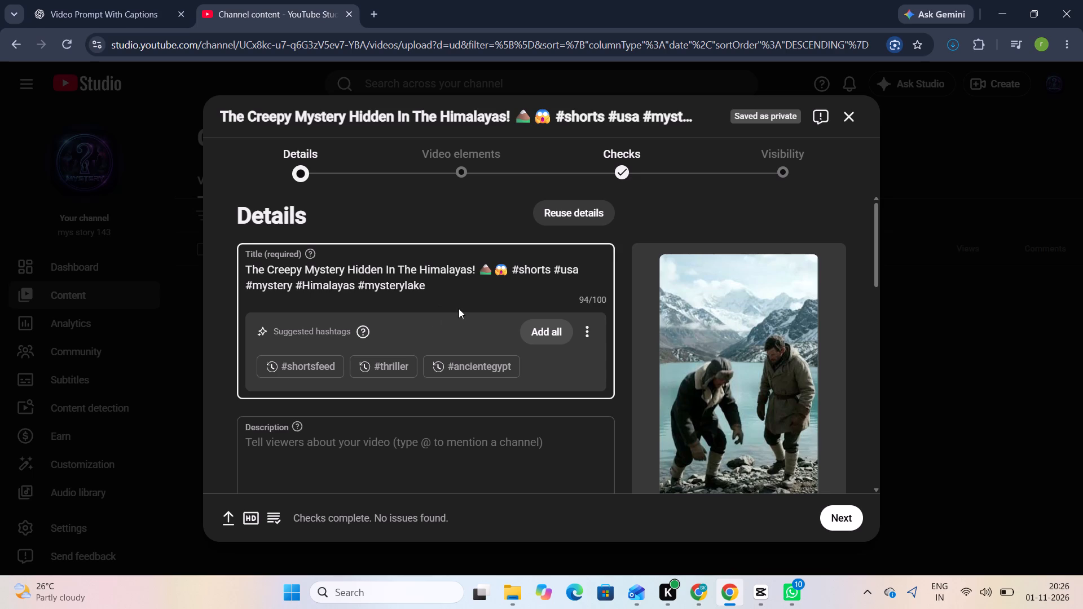
pyautogui.scroll(-5, 459, 308)
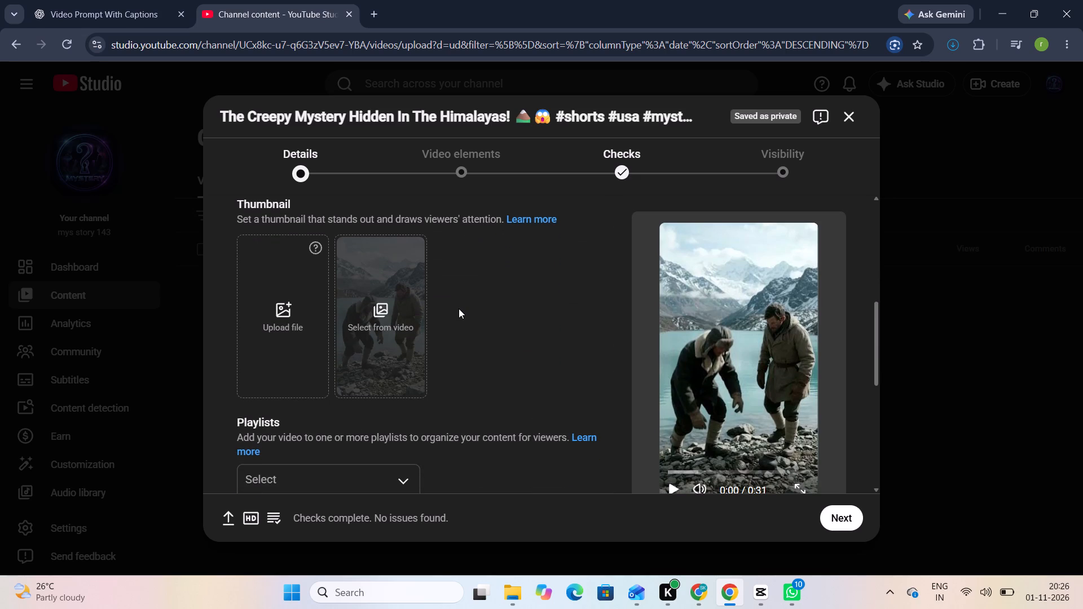
pyautogui.scroll(-1, 459, 308)
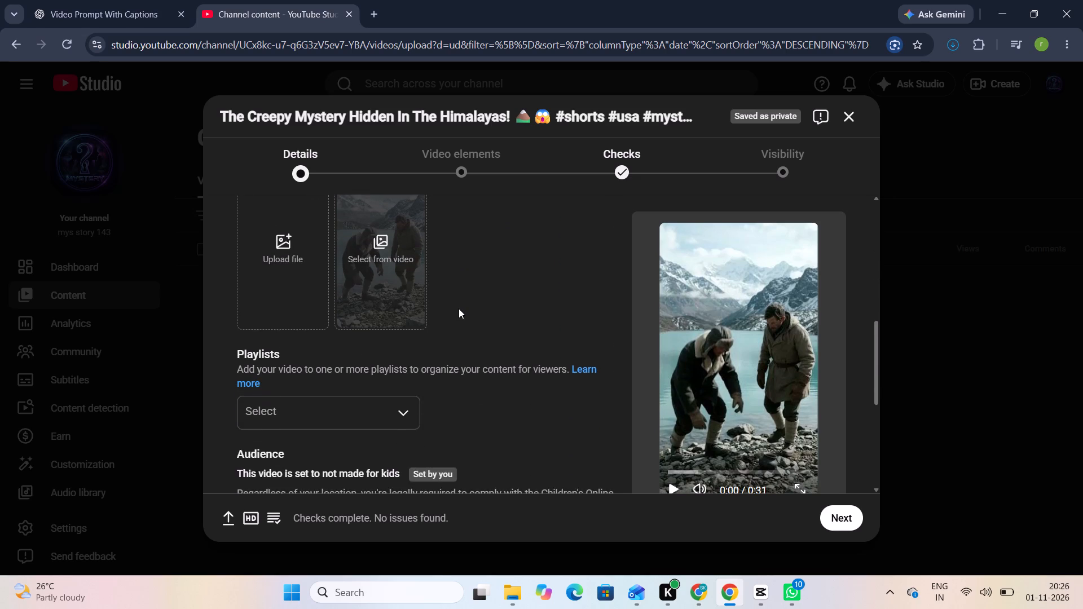
pyautogui.scroll(-2, 459, 308)
pyautogui.scroll(7, 459, 308)
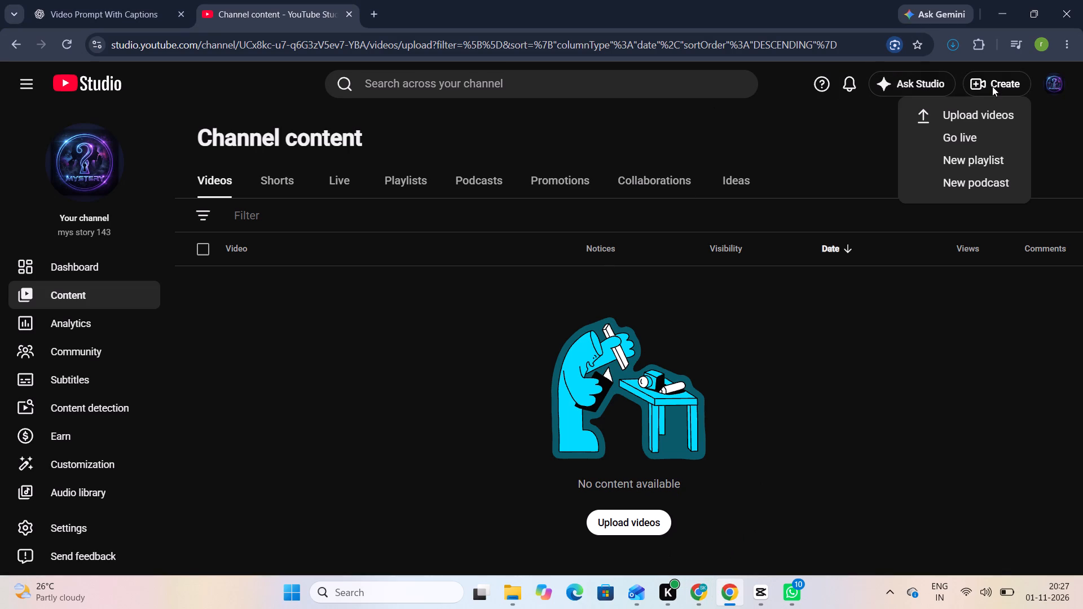
pyautogui.click(988, 107)
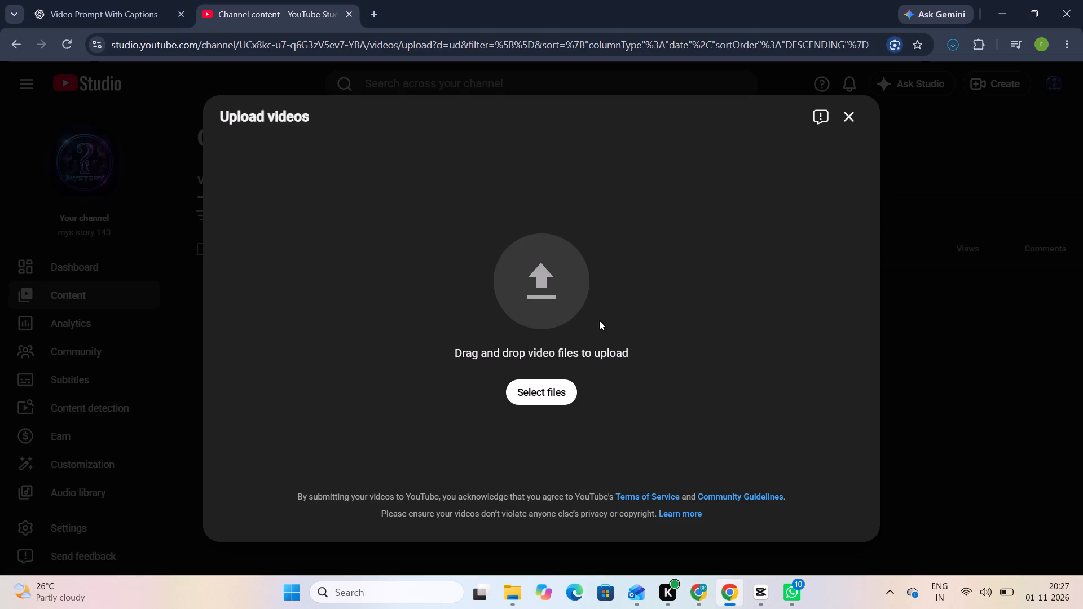
pyautogui.click(540, 396)
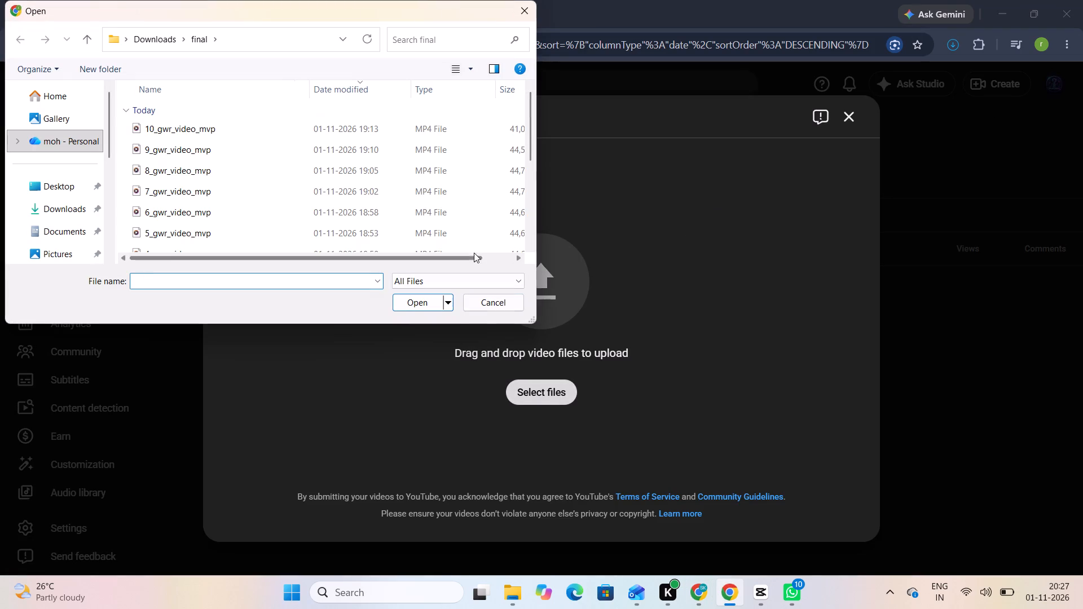
pyautogui.click(285, 189)
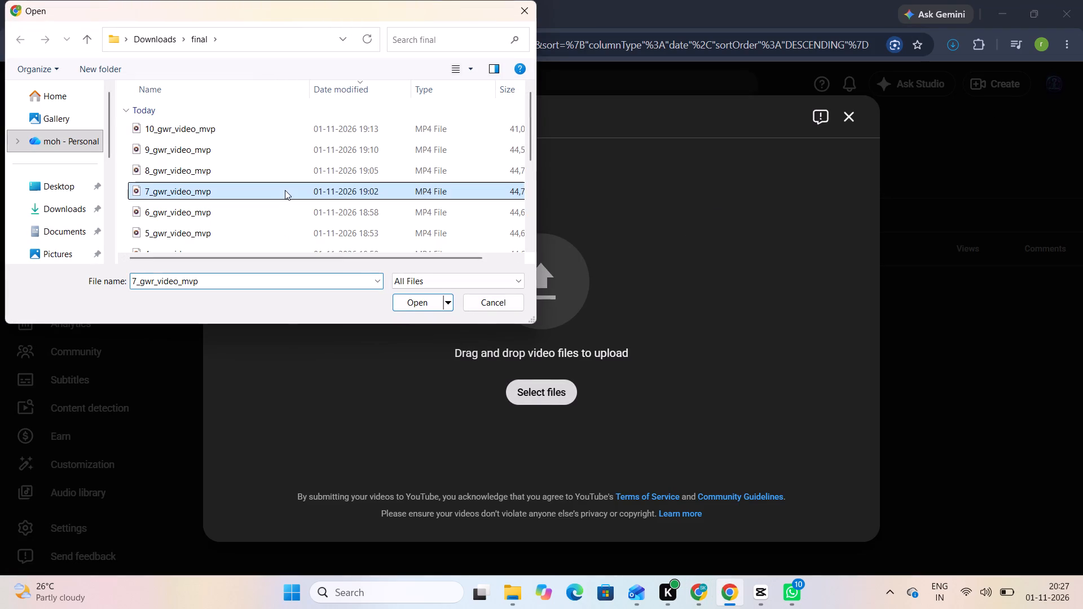
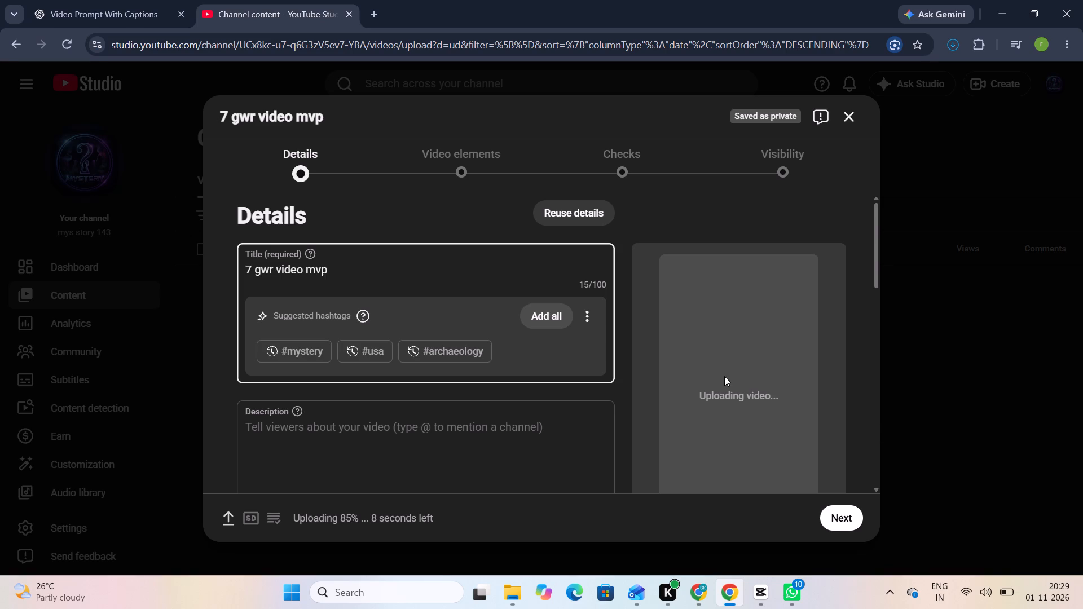
# Clear the default file-name title "7 gwr video mvp" from the new upload's title.
pyautogui.click(339, 271)
pyautogui.press('BackSpace')
pyautogui.press('BackSpace')
pyautogui.press('BackSpace')
pyautogui.press('BackSpace')
pyautogui.press('BackSpace')
pyautogui.press('BackSpace')
pyautogui.press('BackSpace')
pyautogui.press('BackSpace')
pyautogui.press('BackSpace')
pyautogui.press('BackSpace')
pyautogui.press('BackSpace')
pyautogui.press('BackSpace')
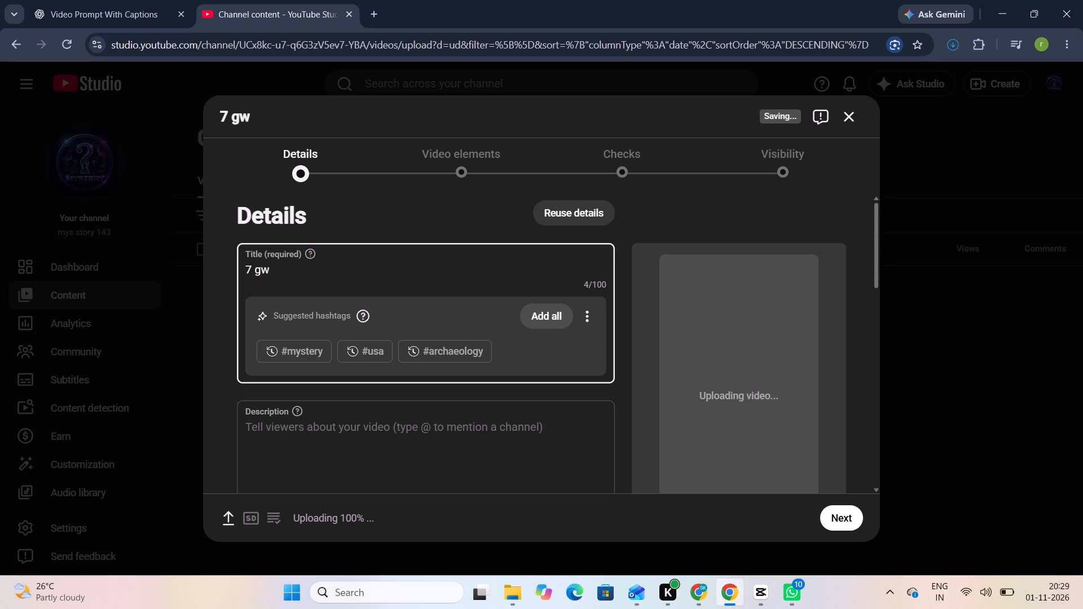
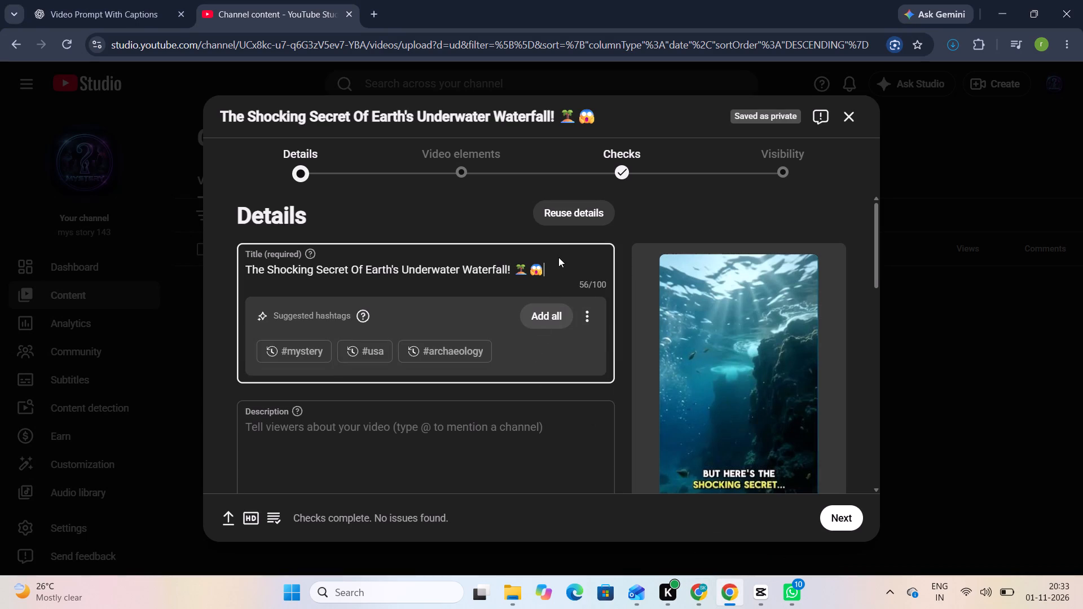
pyautogui.hotkey('ctrl', 'v')
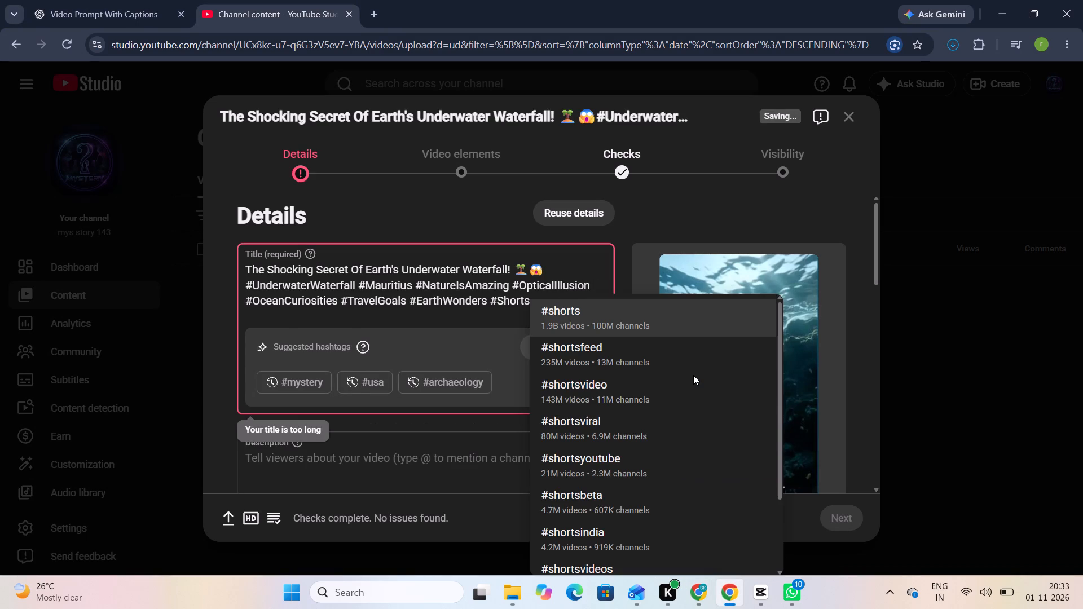
# Delete the title's trailing hashtags from #NatureIsAmazing through #Shorts, keeping only #UnderwaterWaterfall and #Mauritius.
pyautogui.press('BackSpace')
pyautogui.press('BackSpace')
pyautogui.press('BackSpace')
pyautogui.press('BackSpace')
pyautogui.press('BackSpace')
pyautogui.press('BackSpace')
pyautogui.press('BackSpace')
pyautogui.press('BackSpace')
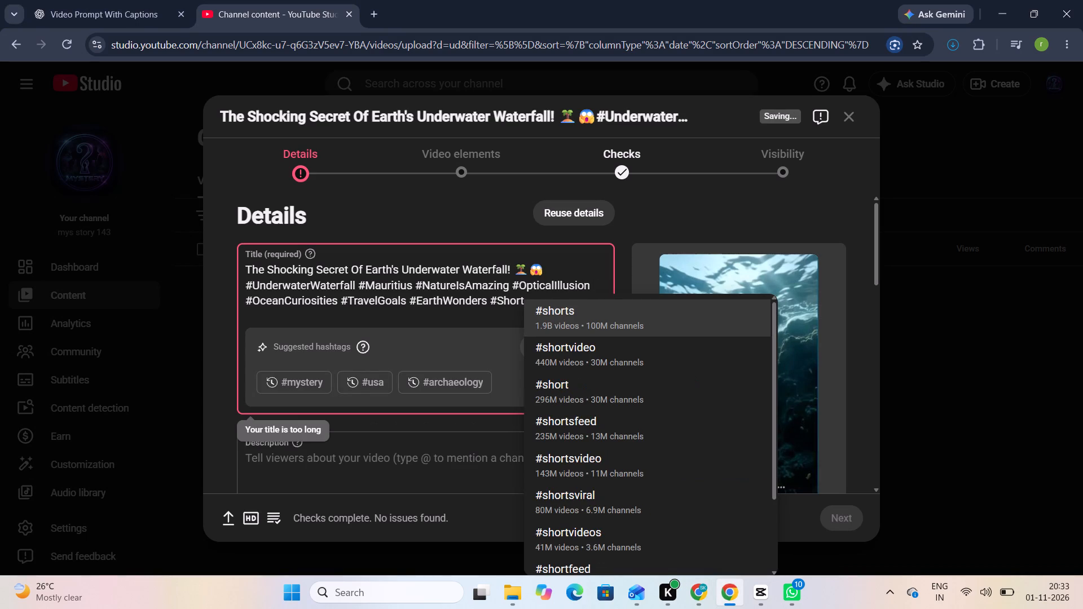
pyautogui.press('BackSpace')
pyautogui.press('BackSpace')
pyautogui.press('BackSpace')
pyautogui.press('BackSpace')
pyautogui.press('BackSpace')
pyautogui.press('BackSpace')
pyautogui.press('BackSpace')
pyautogui.press('BackSpace')
pyautogui.press('BackSpace')
pyautogui.press('BackSpace')
pyautogui.press('BackSpace')
pyautogui.press('BackSpace')
pyautogui.press('BackSpace')
pyautogui.press('BackSpace')
pyautogui.press('BackSpace')
pyautogui.press('BackSpace')
pyautogui.press('BackSpace')
pyautogui.press('BackSpace')
pyautogui.press('BackSpace')
pyautogui.press('BackSpace')
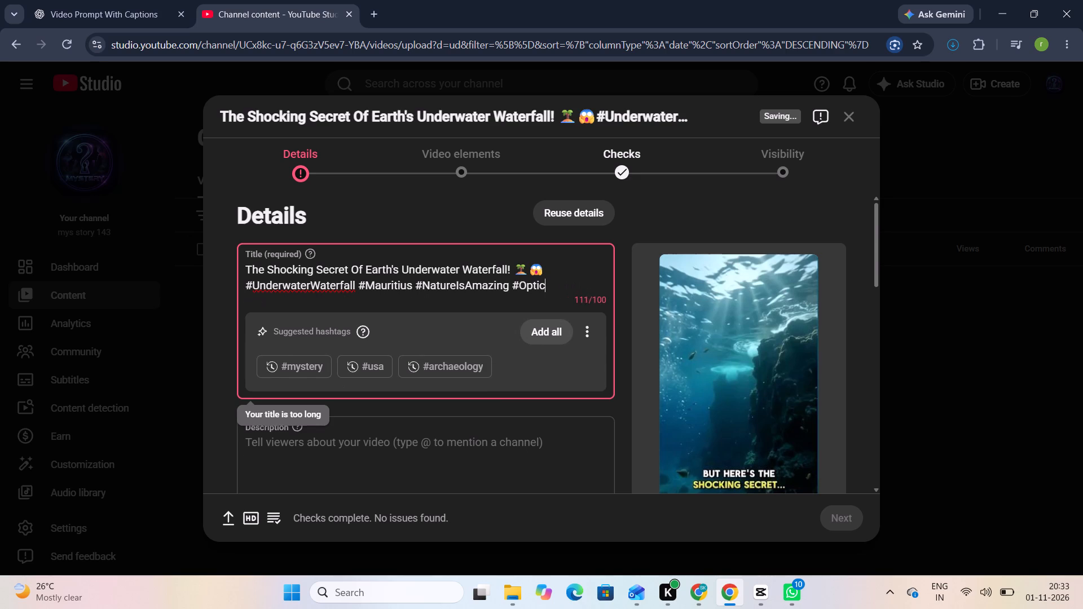
pyautogui.press('BackSpace')
pyautogui.press('BackSpace')
pyautogui.press('BackSpace')
pyautogui.press('BackSpace')
pyautogui.press('BackSpace')
pyautogui.press('BackSpace')
pyautogui.press('BackSpace')
pyautogui.press('BackSpace')
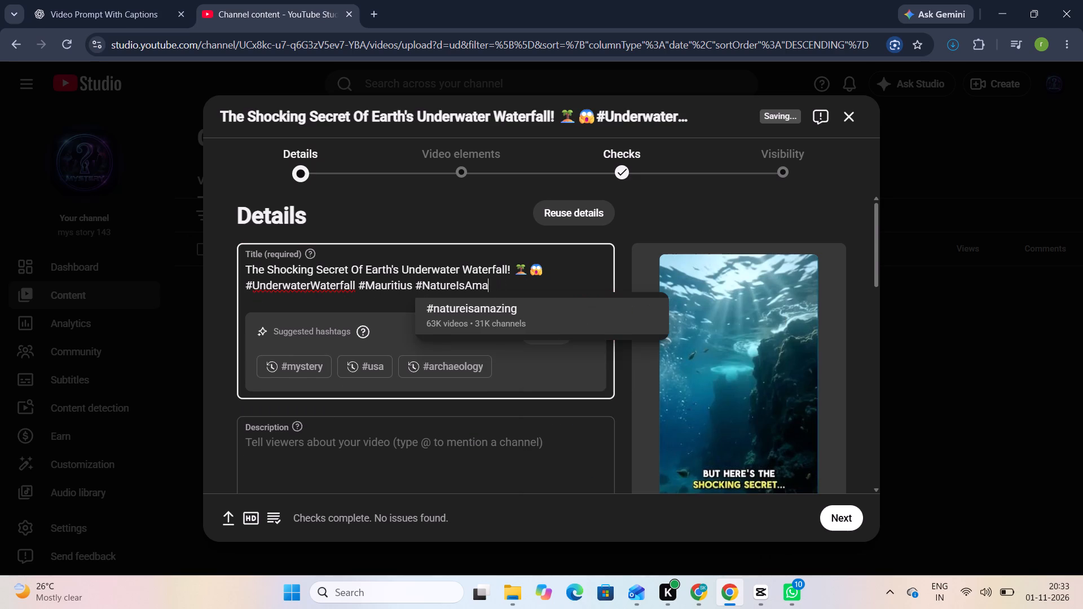
pyautogui.press('BackSpace')
pyautogui.press('BackSpace')
pyautogui.press('BackSpace')
pyautogui.press('BackSpace')
pyautogui.press('BackSpace')
pyautogui.press('BackSpace')
pyautogui.press('BackSpace')
pyautogui.press('BackSpace')
pyautogui.press('BackSpace')
pyautogui.press('BackSpace')
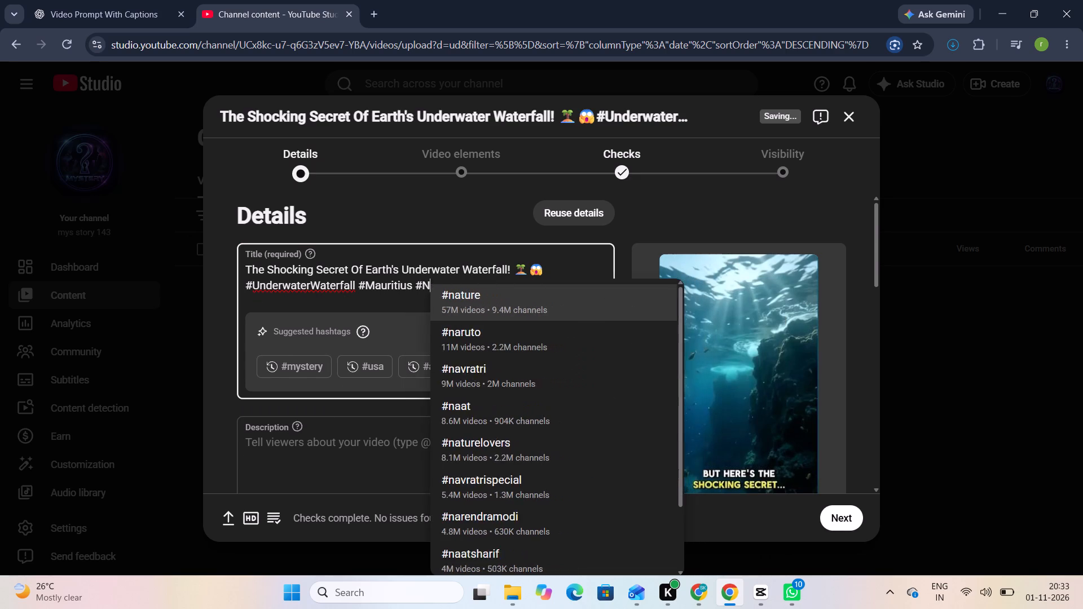
pyautogui.press('BackSpace')
pyautogui.press('BackSpace')
# Insert the suggested hashtag #usa into the title between the emojis and #UnderwaterWaterfall.
pyautogui.click(565, 265)
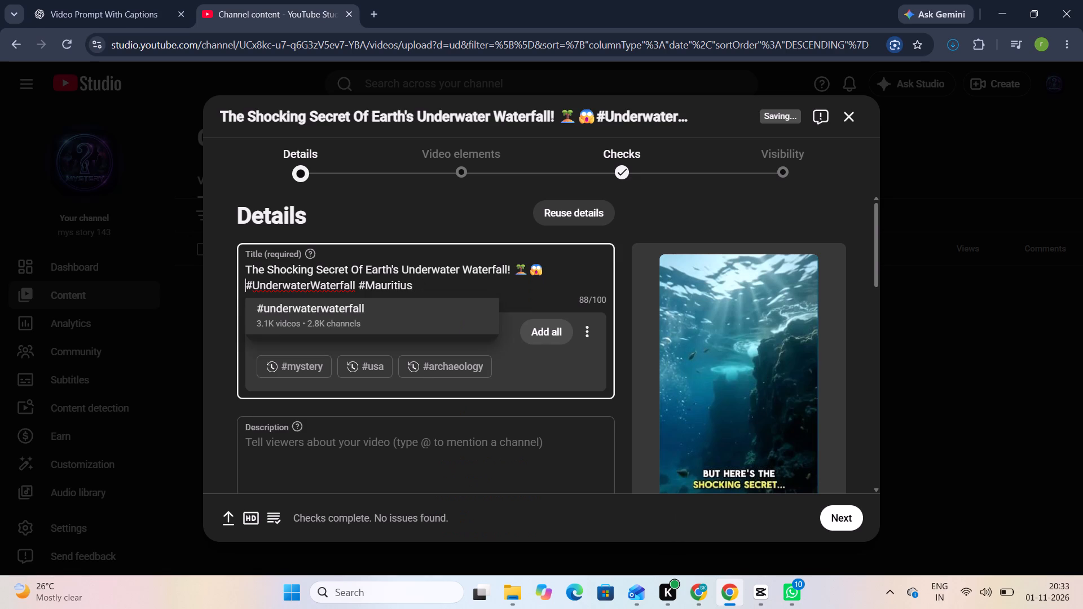
pyautogui.click(554, 271)
pyautogui.write('ua')
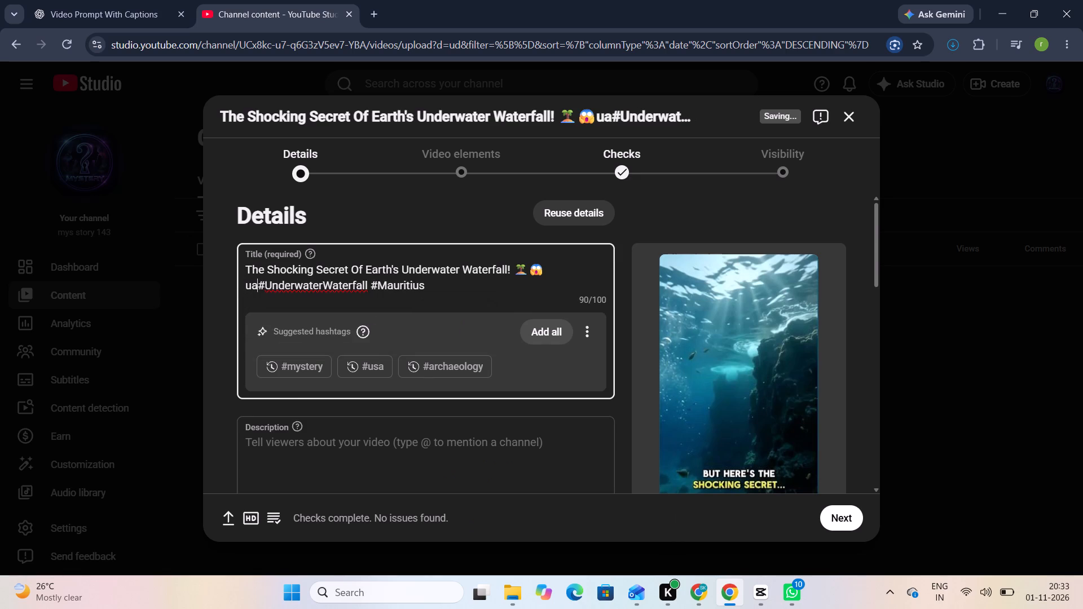
pyautogui.press('BackSpace')
pyautogui.press('BackSpace')
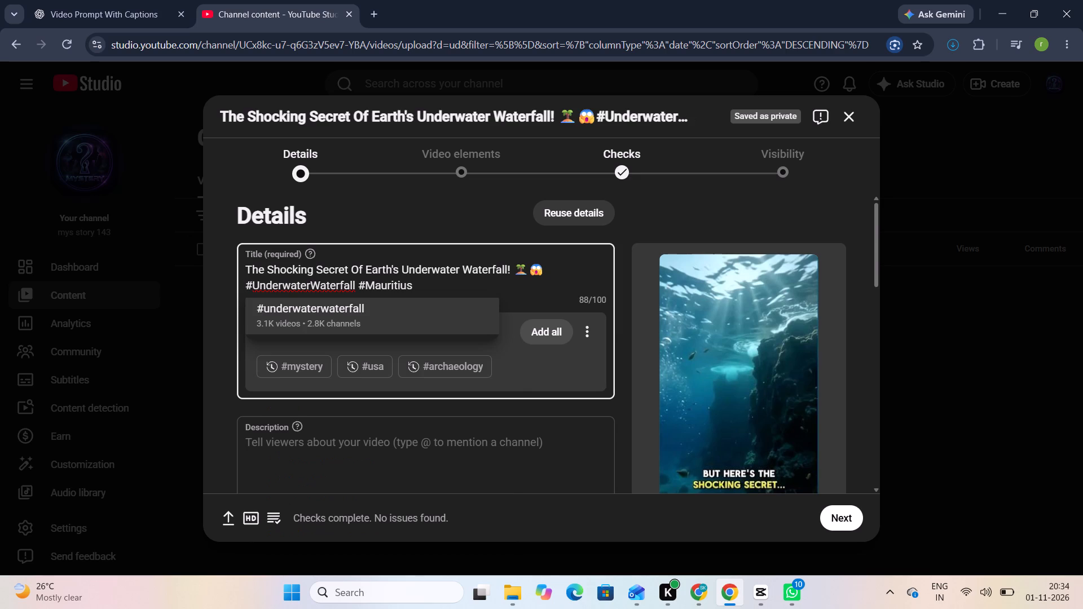
pyautogui.hotkey('shift', '#')
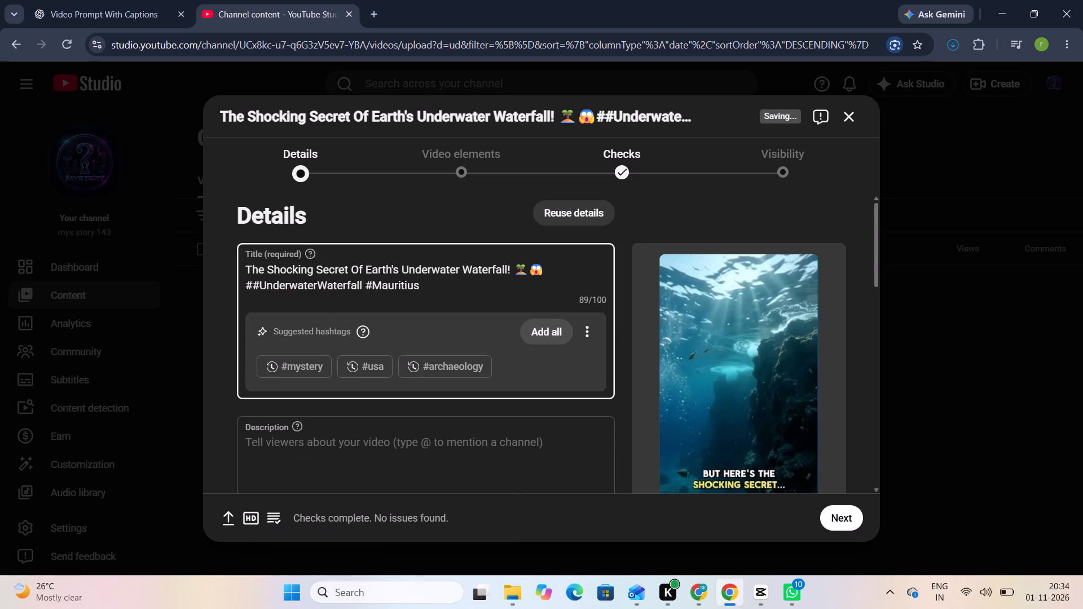
pyautogui.write('usa')
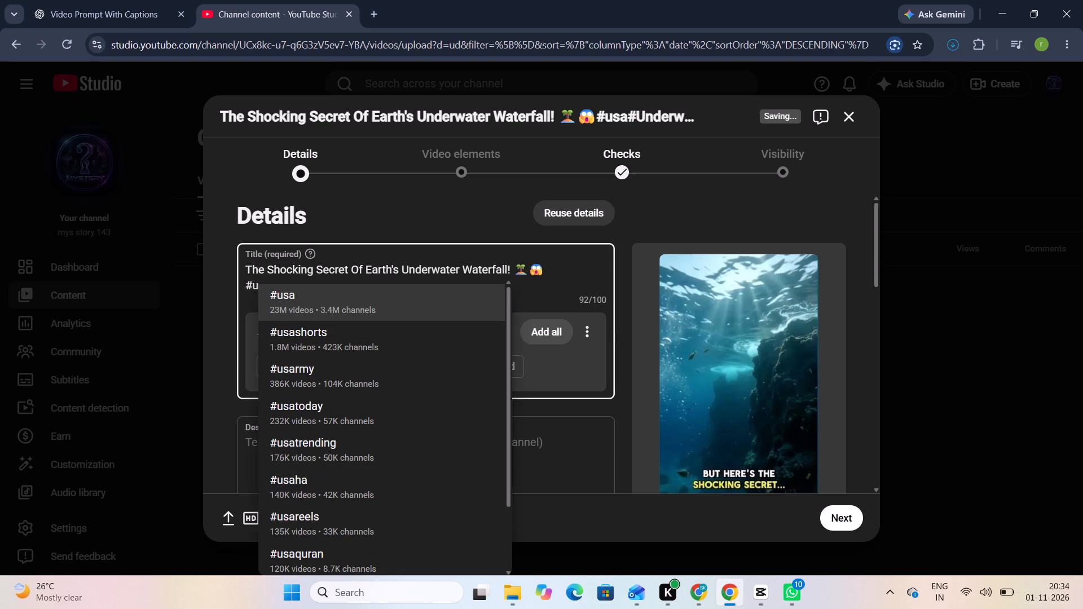
pyautogui.click(330, 293)
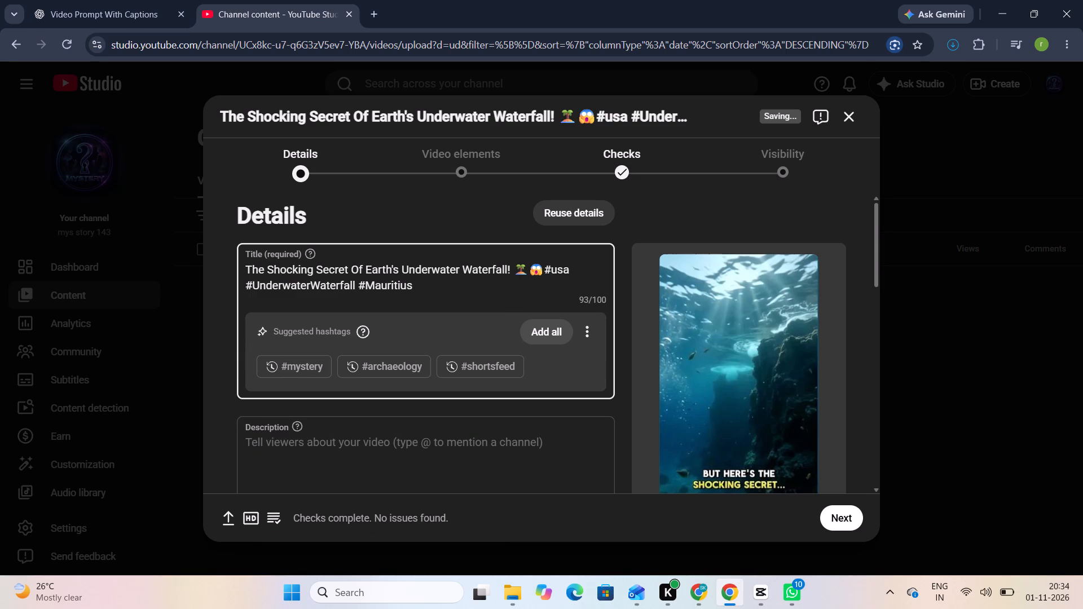
# Insert the word "mystery" into the video title between #usa and #UnderwaterWaterfall.
pyautogui.press('m')
pyautogui.press('y')
pyautogui.write('ster')
pyautogui.press('y')
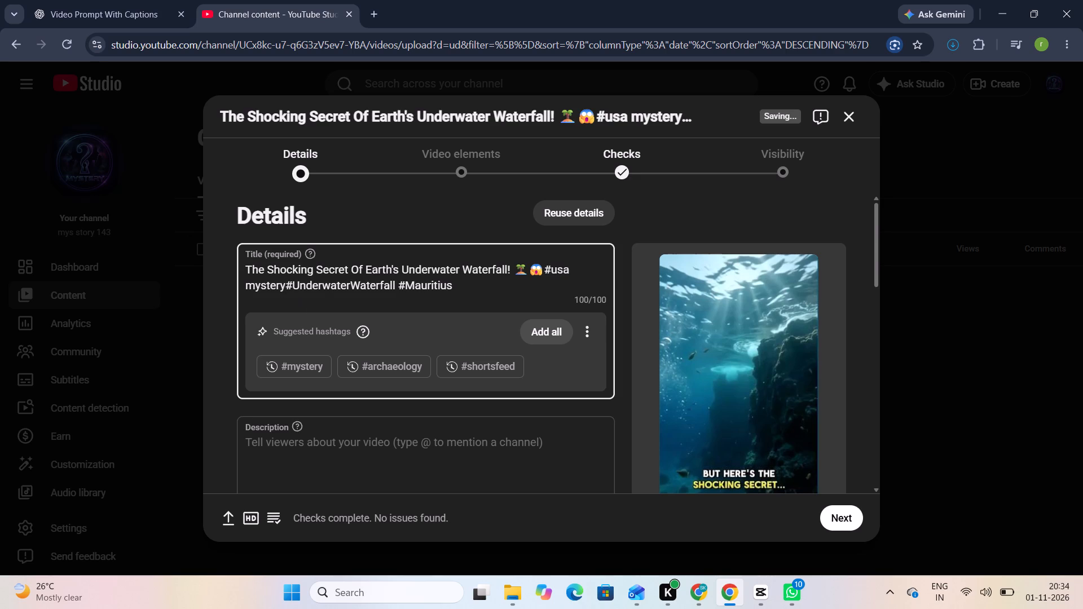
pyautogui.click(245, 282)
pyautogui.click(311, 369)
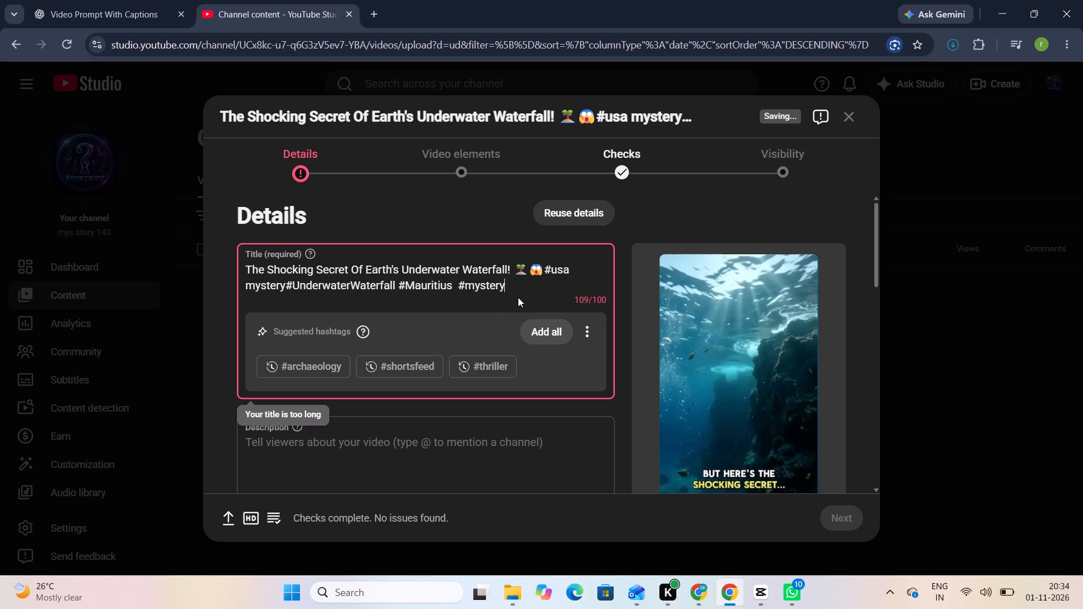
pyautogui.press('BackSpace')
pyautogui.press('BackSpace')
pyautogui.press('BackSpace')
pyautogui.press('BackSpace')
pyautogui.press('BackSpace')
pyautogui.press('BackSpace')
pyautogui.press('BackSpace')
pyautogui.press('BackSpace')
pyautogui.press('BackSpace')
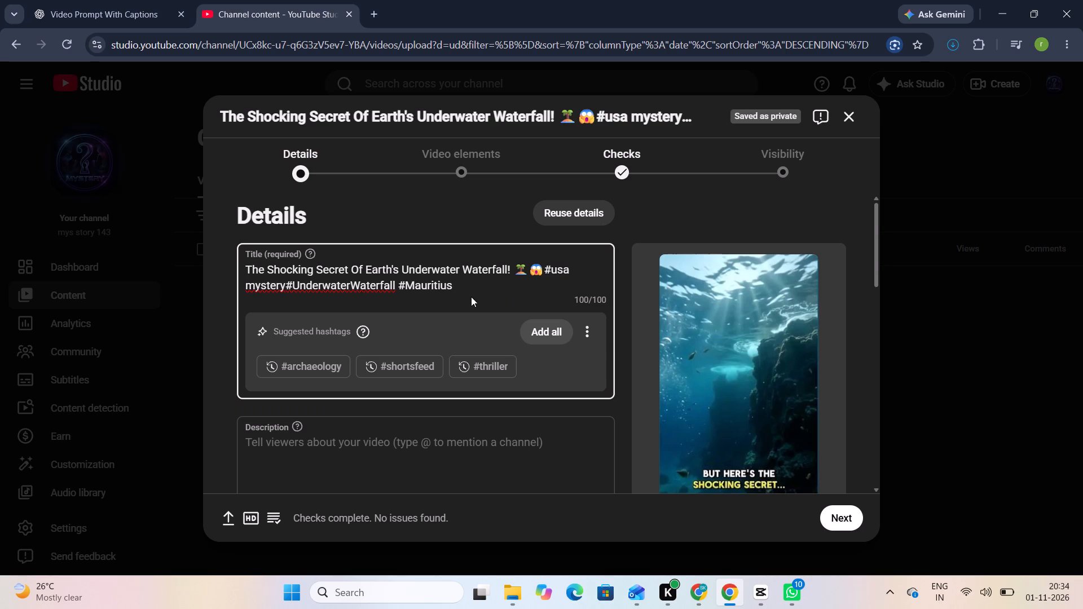
# Turn the word "mystery" in the title into the hashtag #mystery.
pyautogui.click(244, 288)
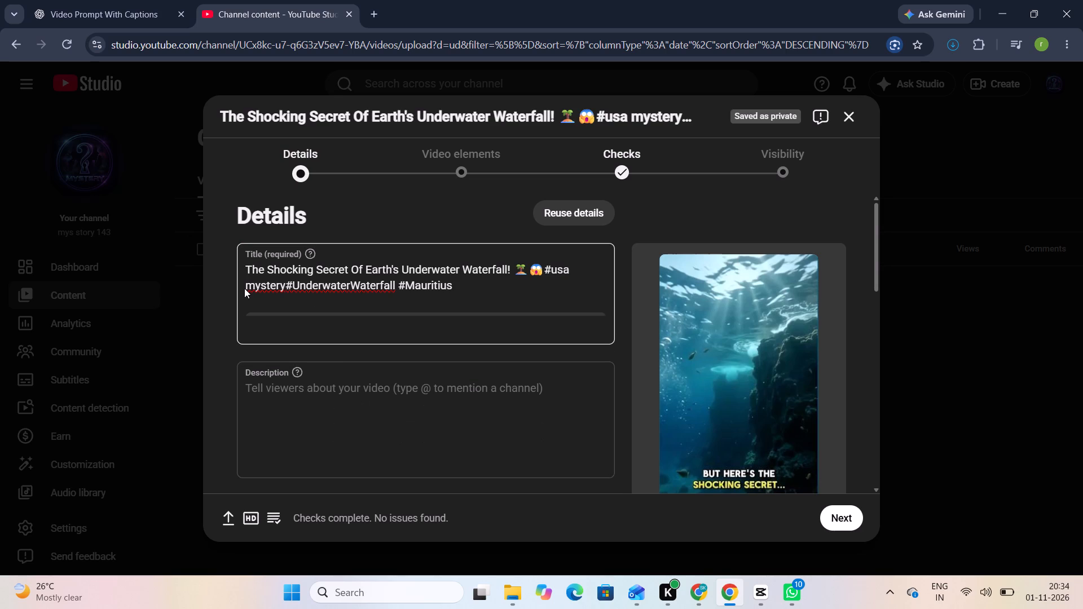
pyautogui.click(248, 282)
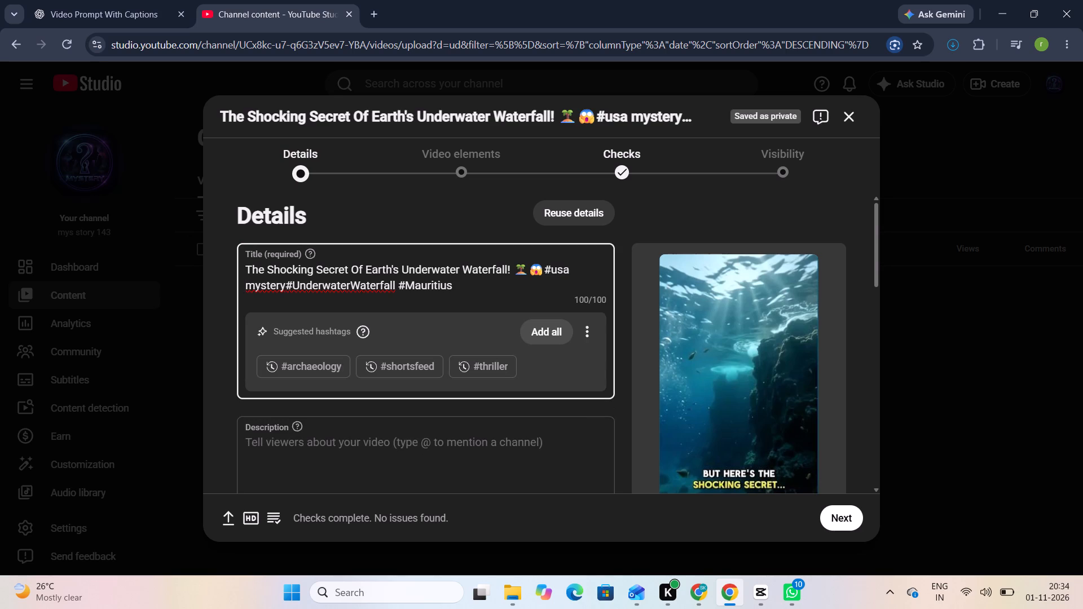
pyautogui.hotkey('shift', '#')
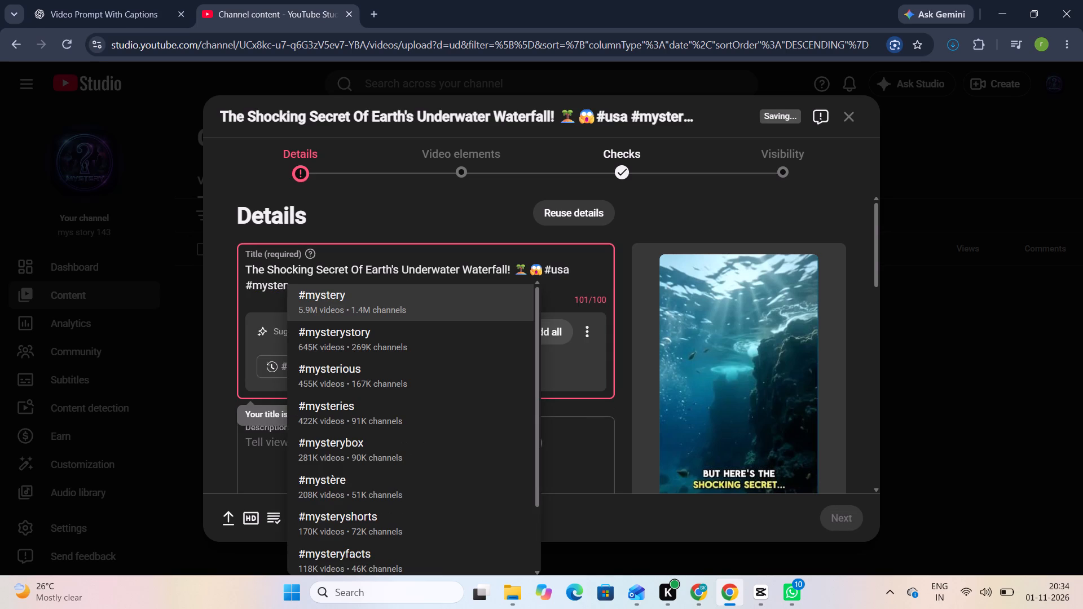
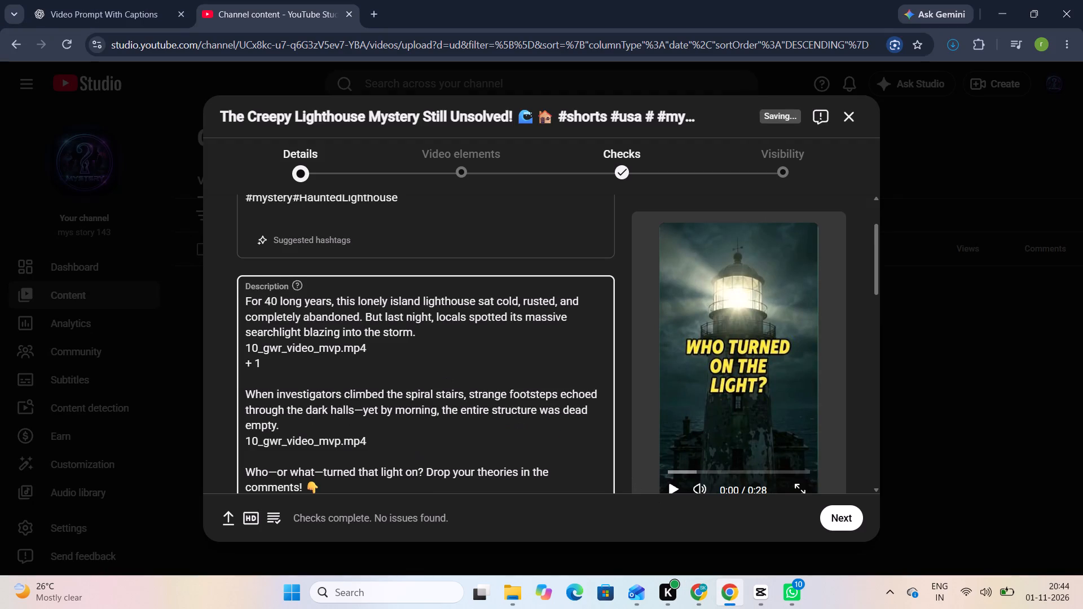
# Review the audience settings at the end of the video details and expand the age restriction options.
pyautogui.scroll(-15, 363, 325)
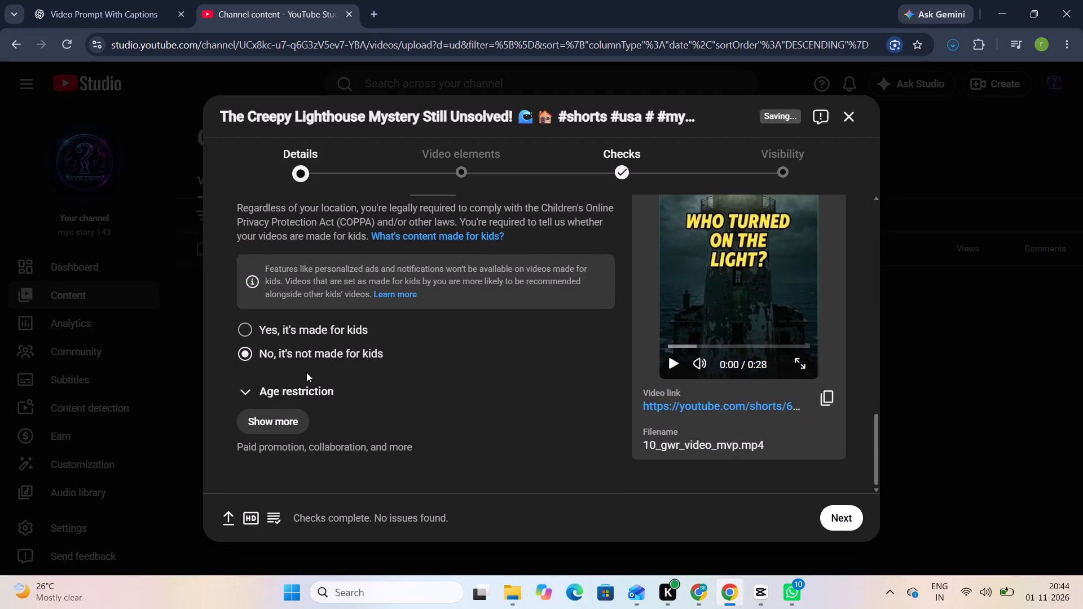
pyautogui.click(297, 390)
pyautogui.scroll(-8, 297, 390)
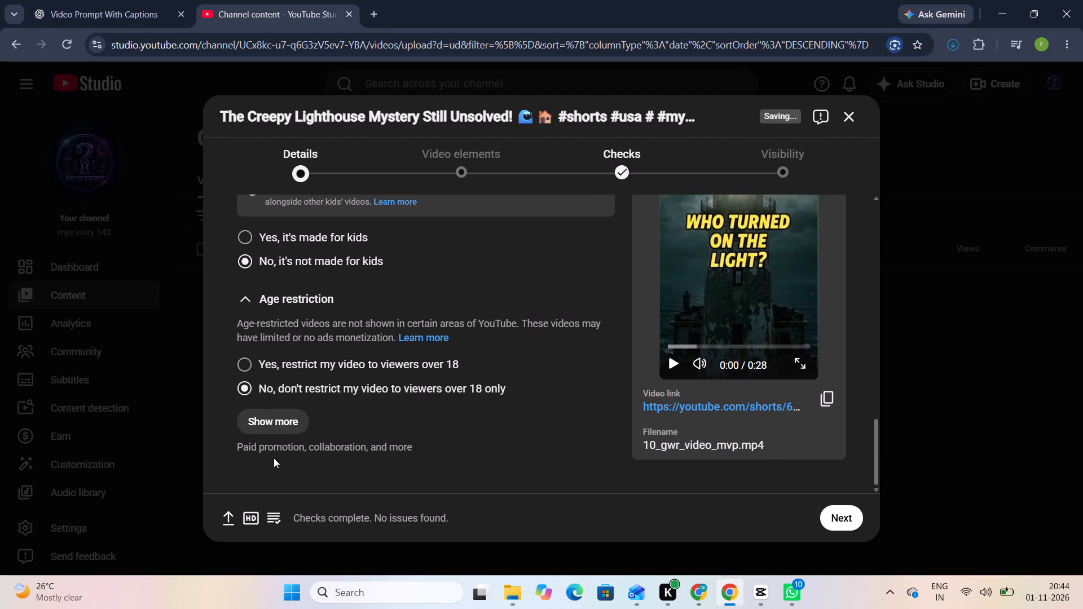
# Continue through video elements and checks, publish the lighthouse video as Public, and close the confirmation.
pyautogui.click(843, 526)
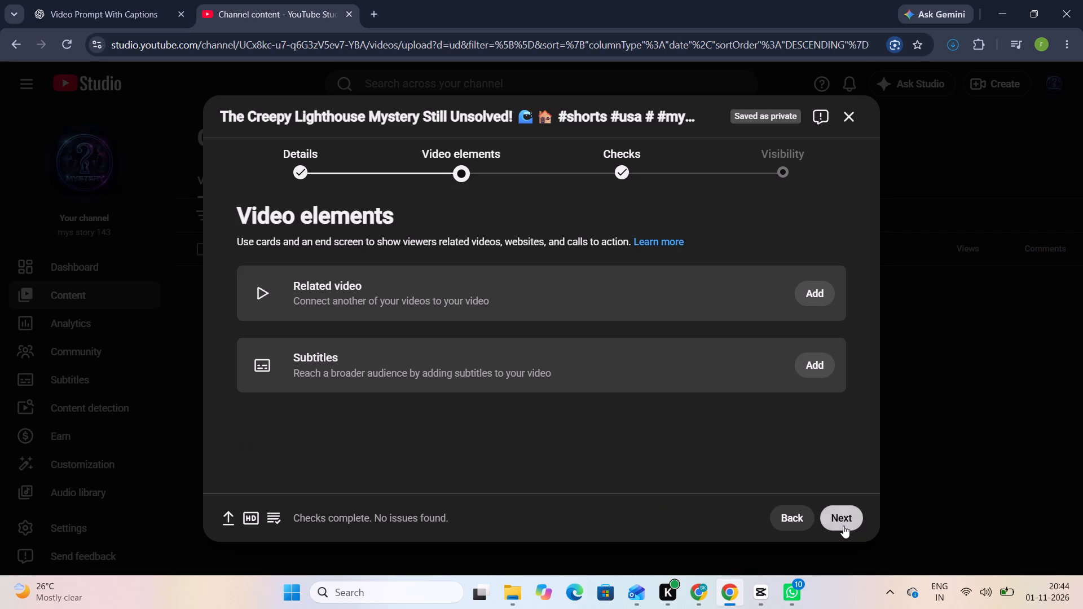
pyautogui.click(837, 518)
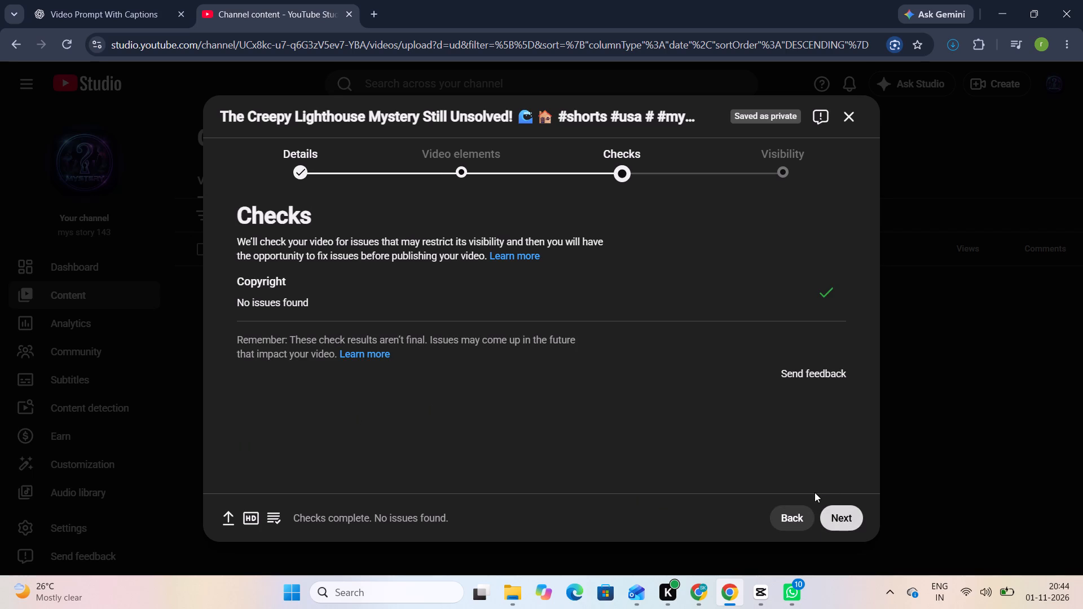
pyautogui.click(837, 520)
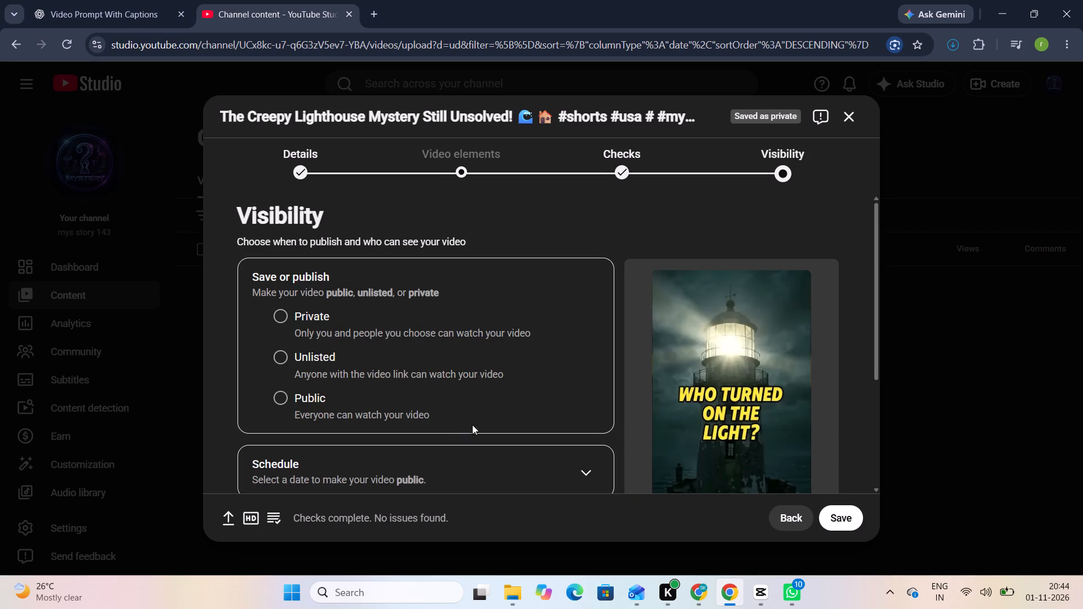
pyautogui.click(280, 402)
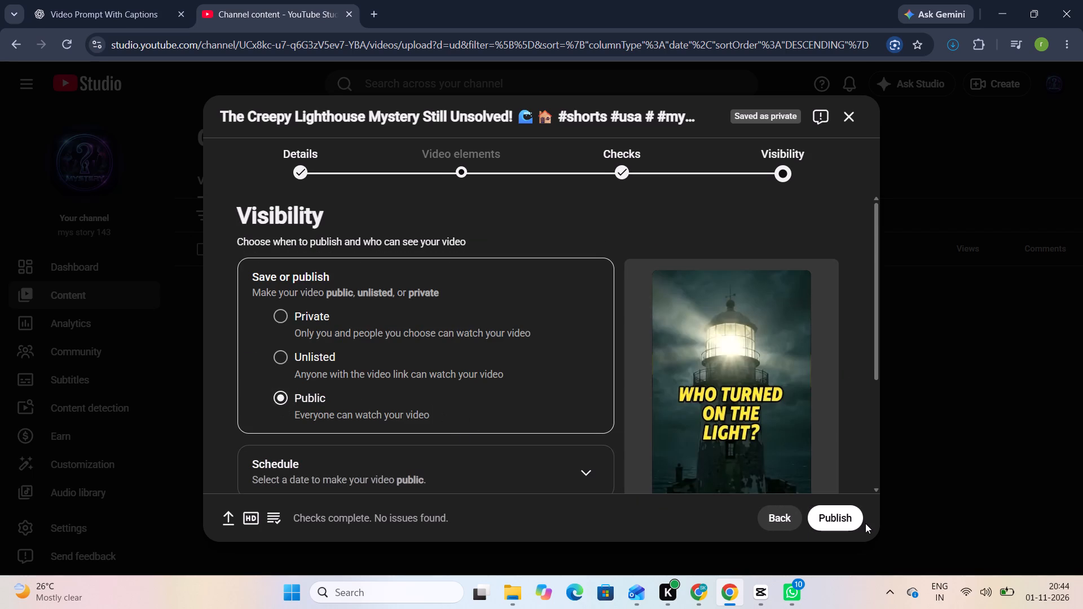
pyautogui.click(835, 514)
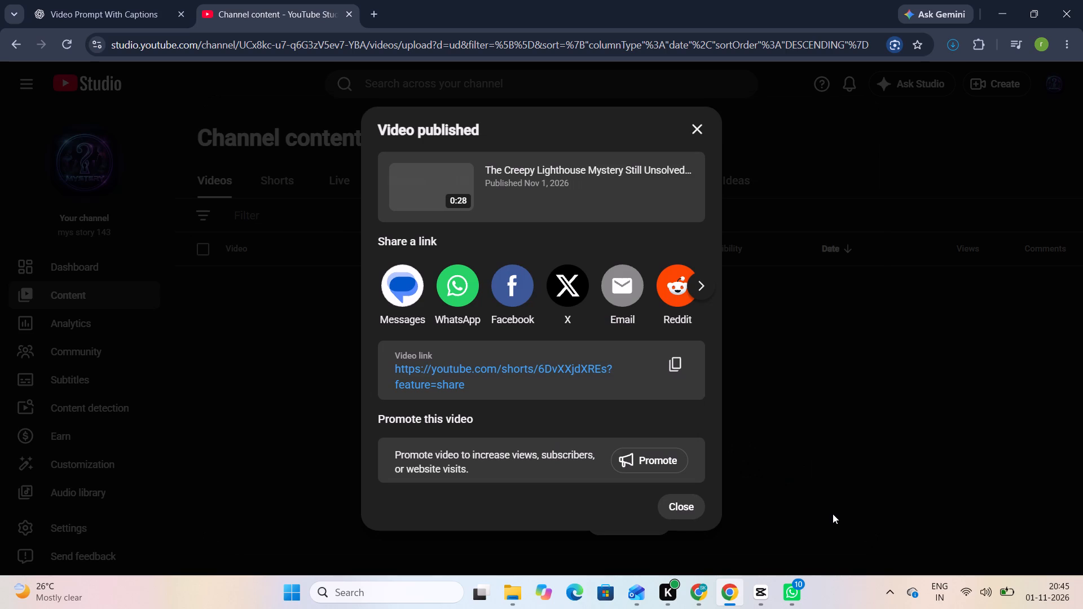
pyautogui.click(693, 510)
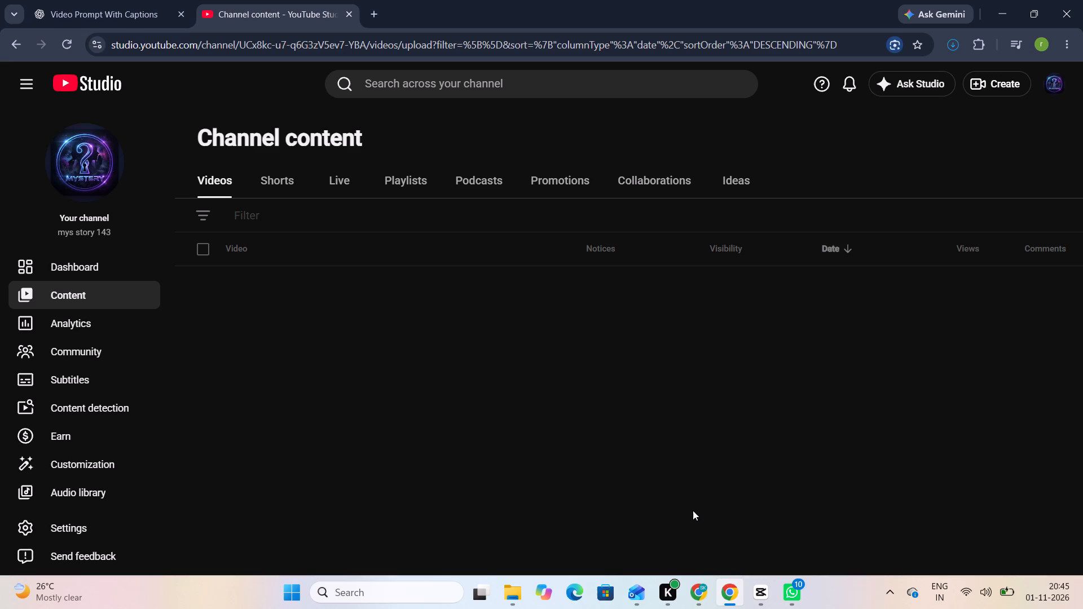